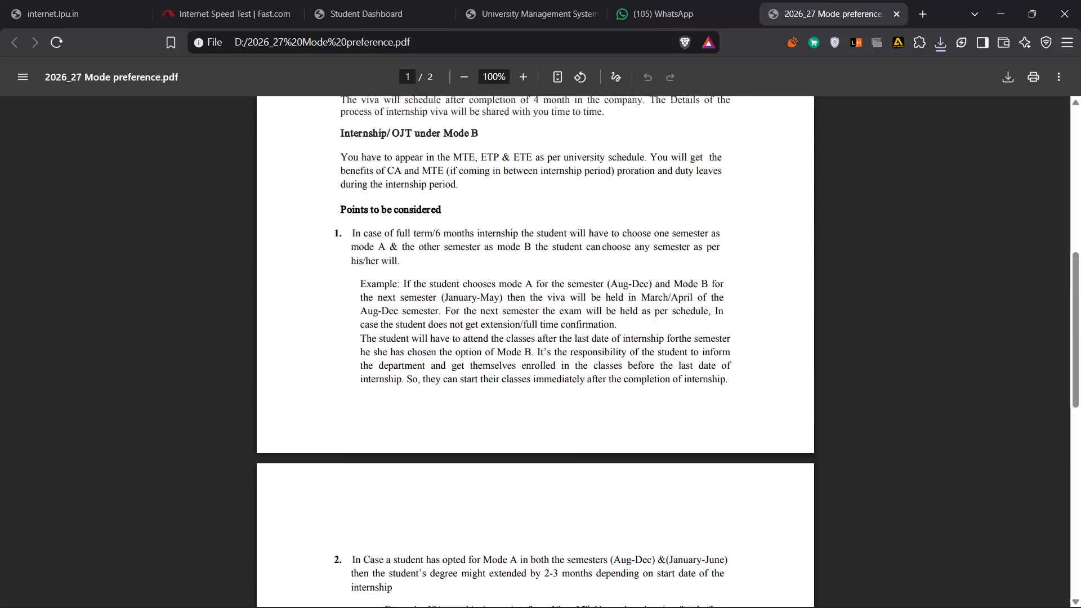
# Search the web for "pdf to word" in a new tab and open the iLovePDF PDF to Word converter.
pyautogui.scroll(-3, 591, 392)
pyautogui.click(927, 14)
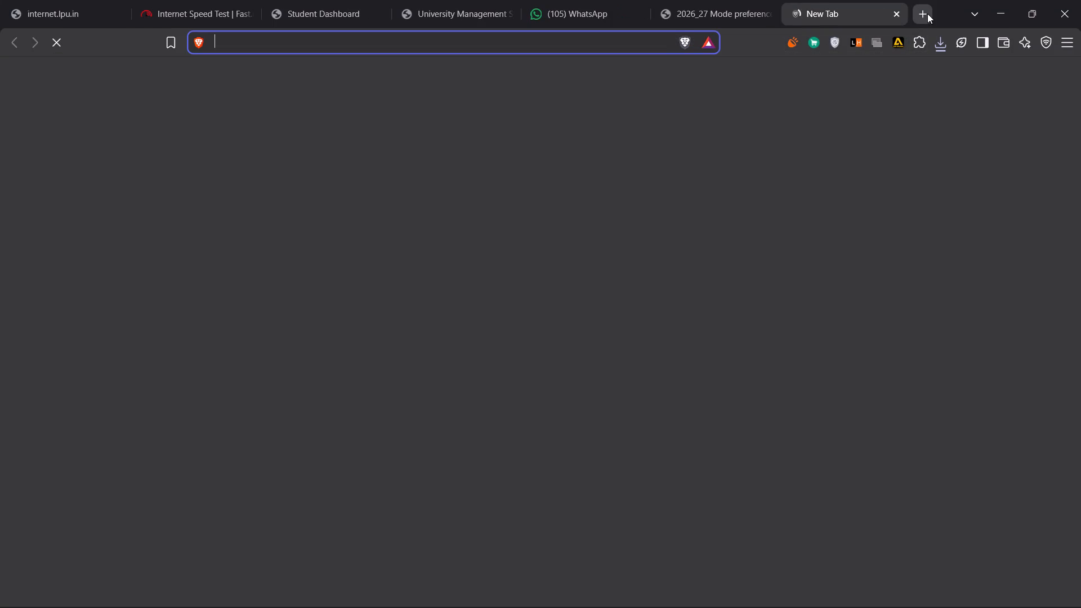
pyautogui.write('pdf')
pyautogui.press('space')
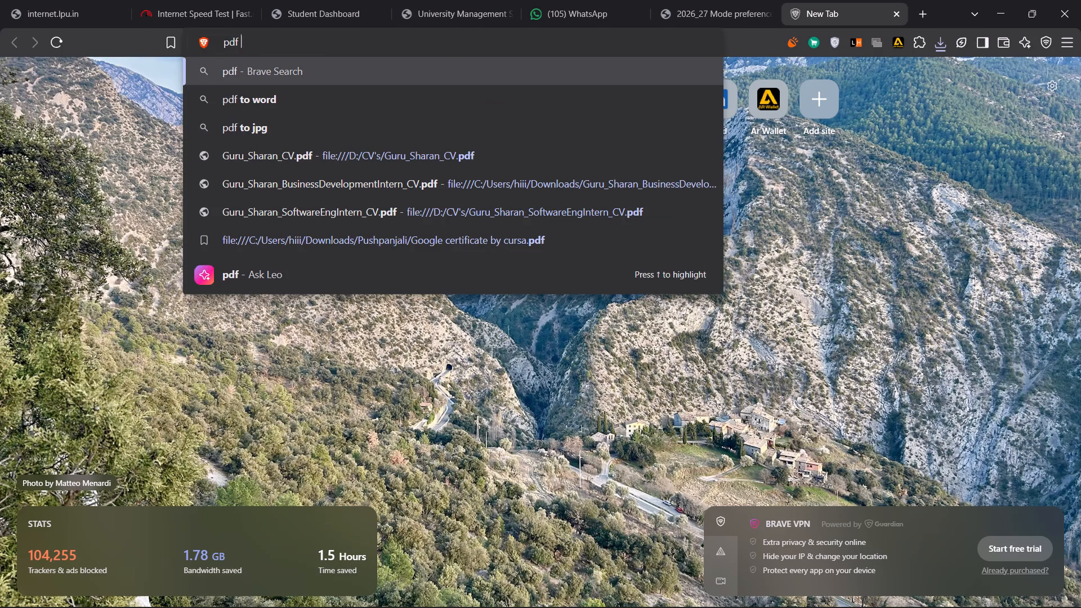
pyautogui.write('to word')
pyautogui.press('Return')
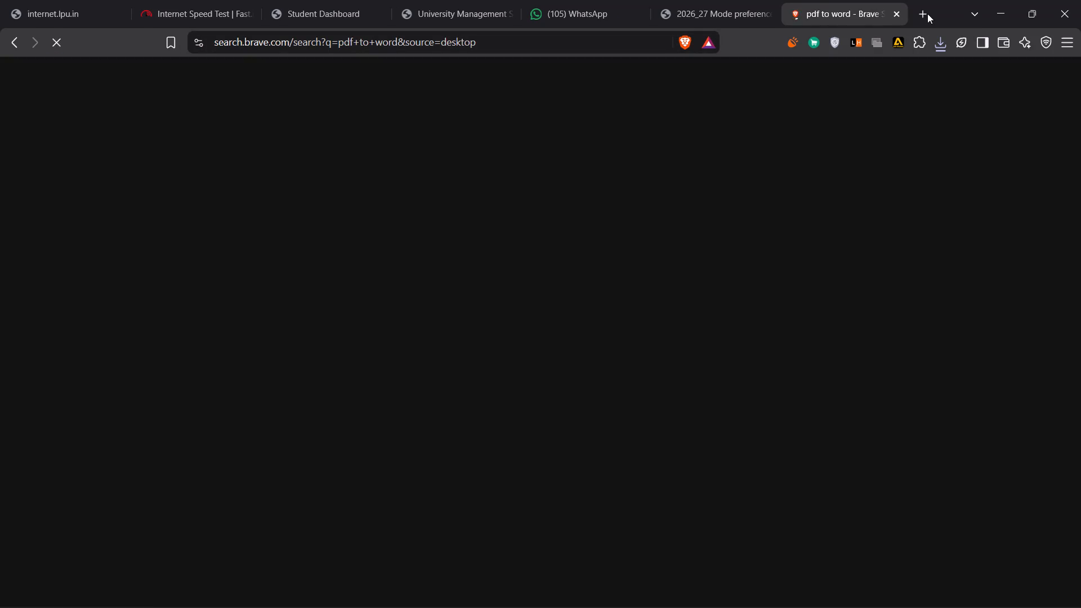
pyautogui.click(337, 212)
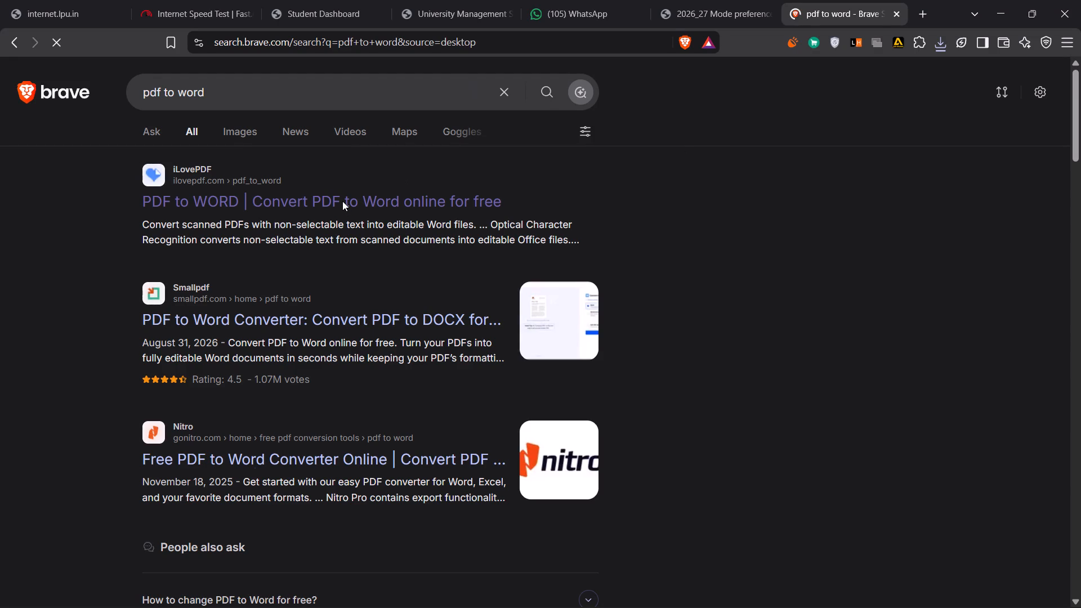
pyautogui.click(342, 201)
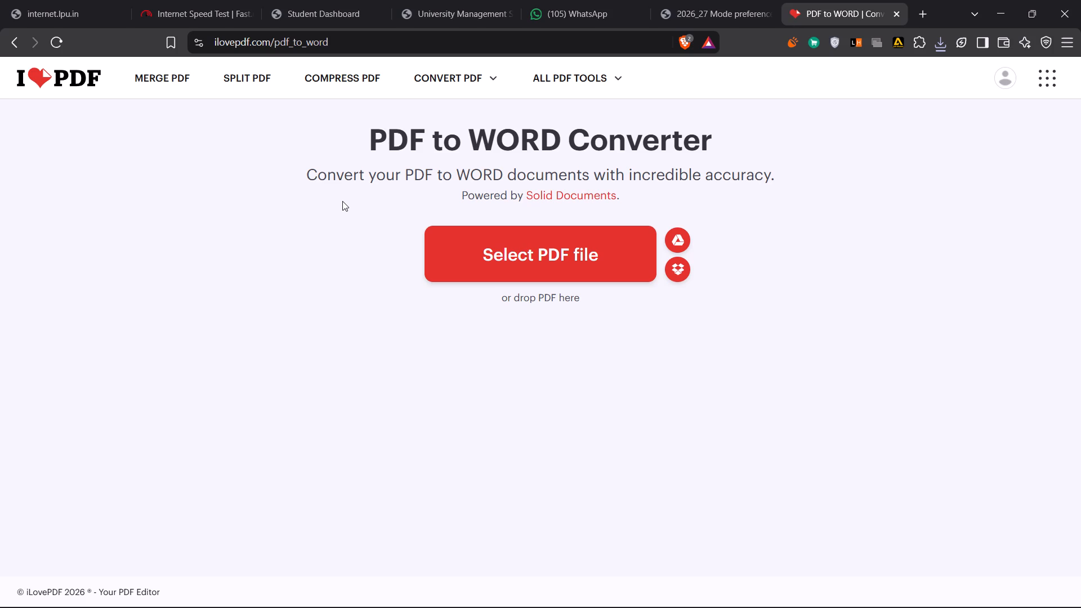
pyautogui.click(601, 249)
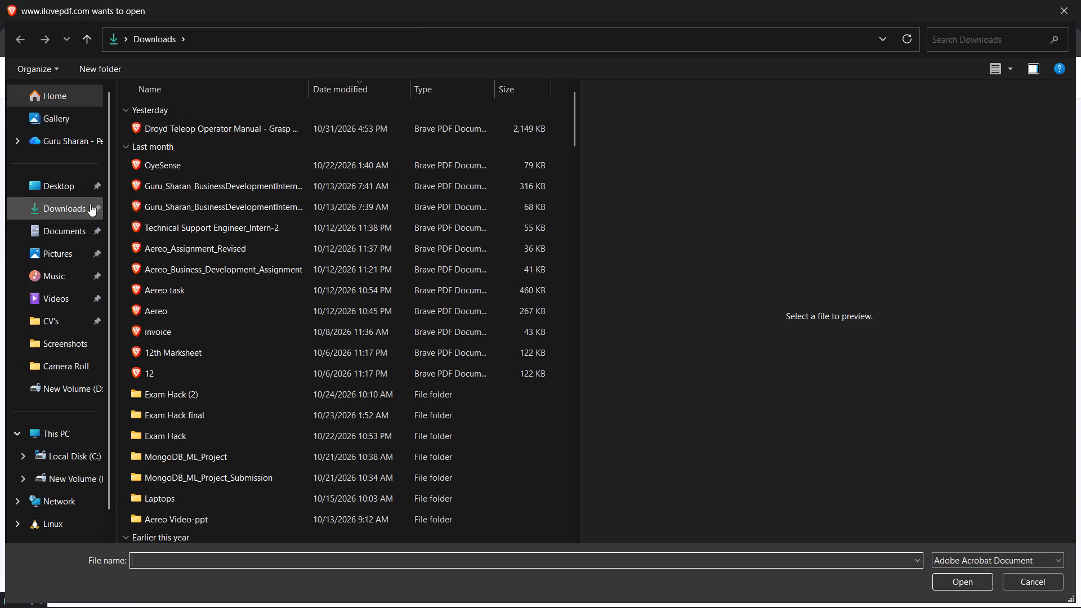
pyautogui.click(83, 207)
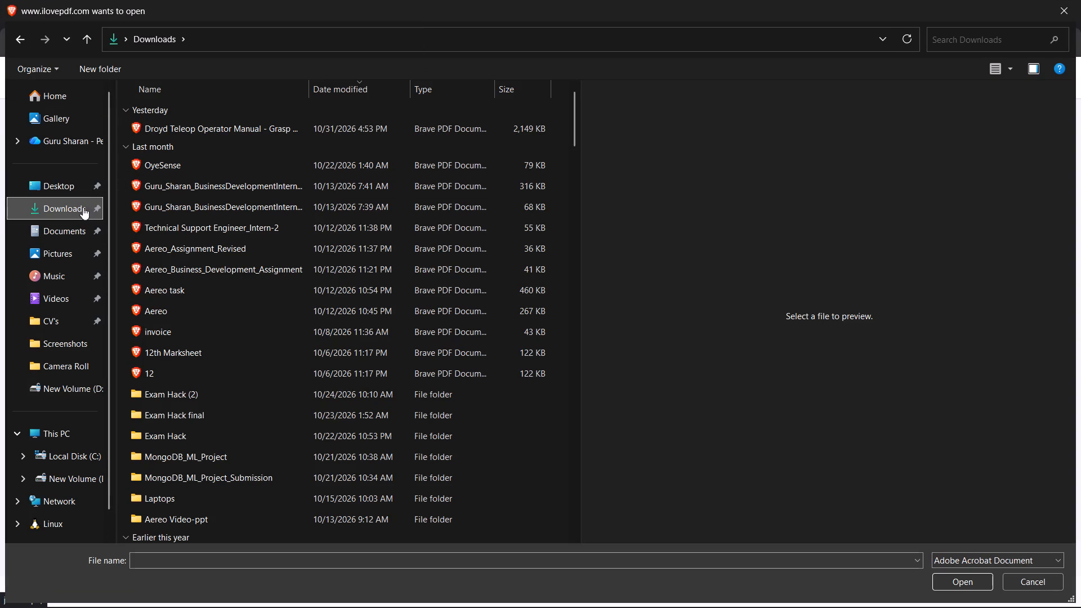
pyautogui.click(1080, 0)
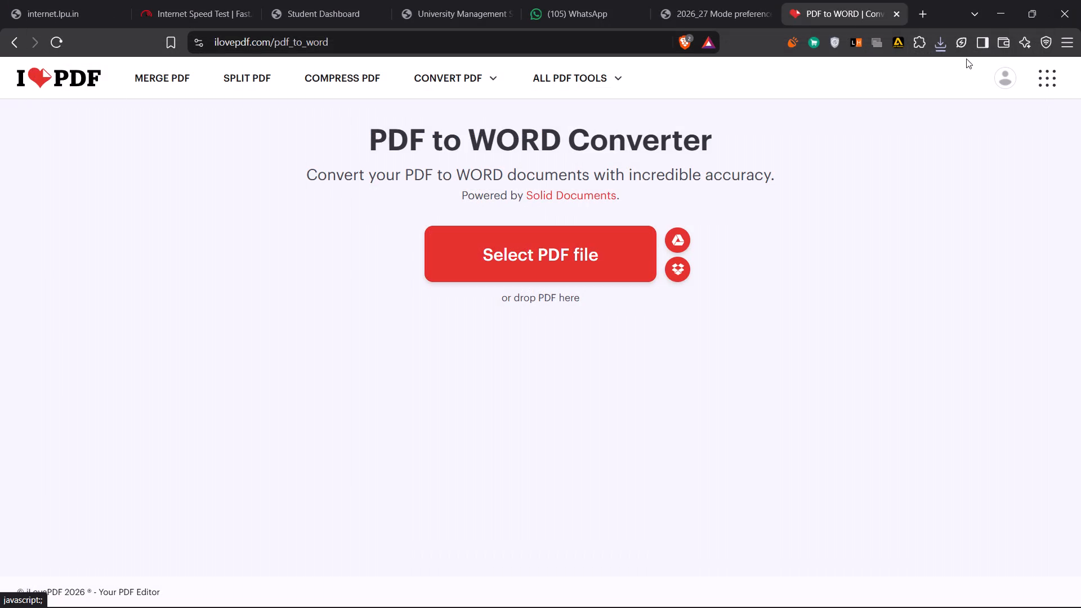
# Add 2026_27 Mode preference.pdf from the recent downloads to the converter and convert it to Word with No OCR.
pyautogui.click(939, 42)
pyautogui.moveTo(821, 105); pyautogui.dragTo(462, 337)
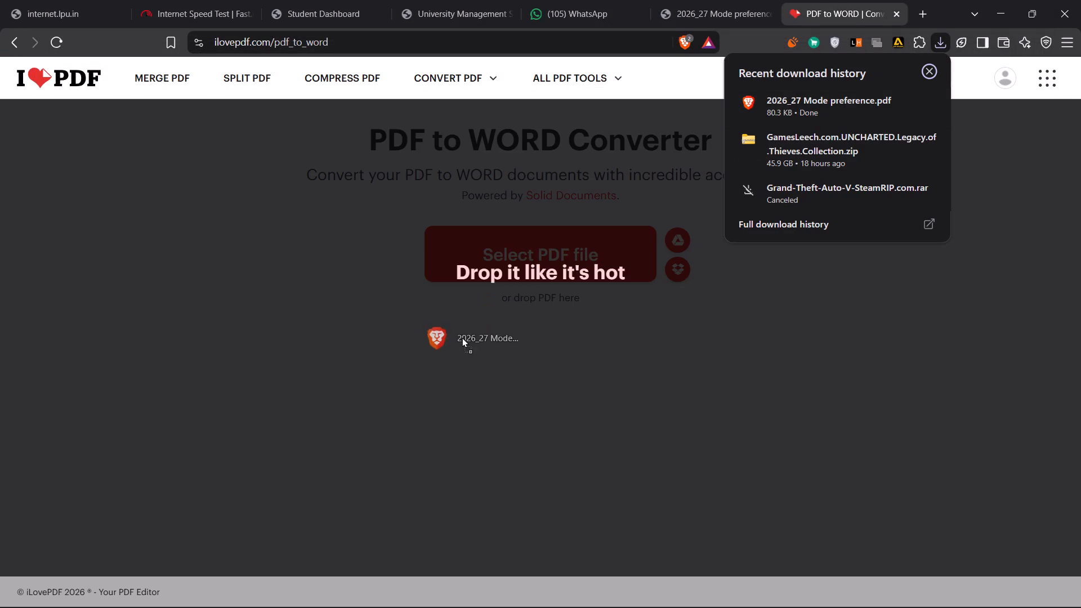
pyautogui.moveTo(462, 337); pyautogui.dragTo(509, 250)
pyautogui.click(993, 479)
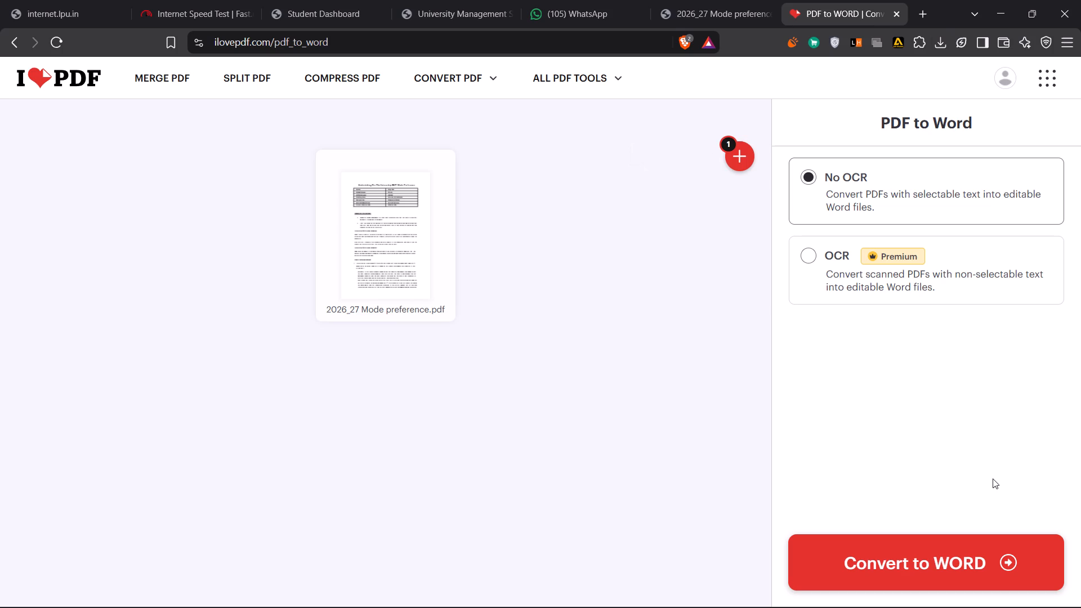
pyautogui.click(1000, 574)
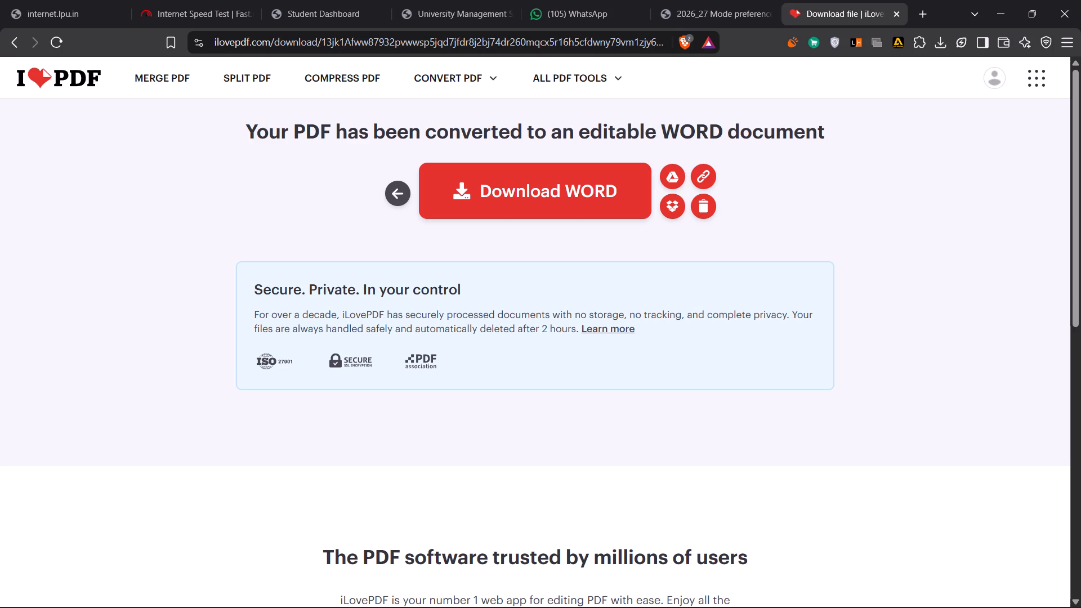
# Download the converted Word document and save it in the Downloads folder as 2026_27 Mode preference.
pyautogui.click(612, 182)
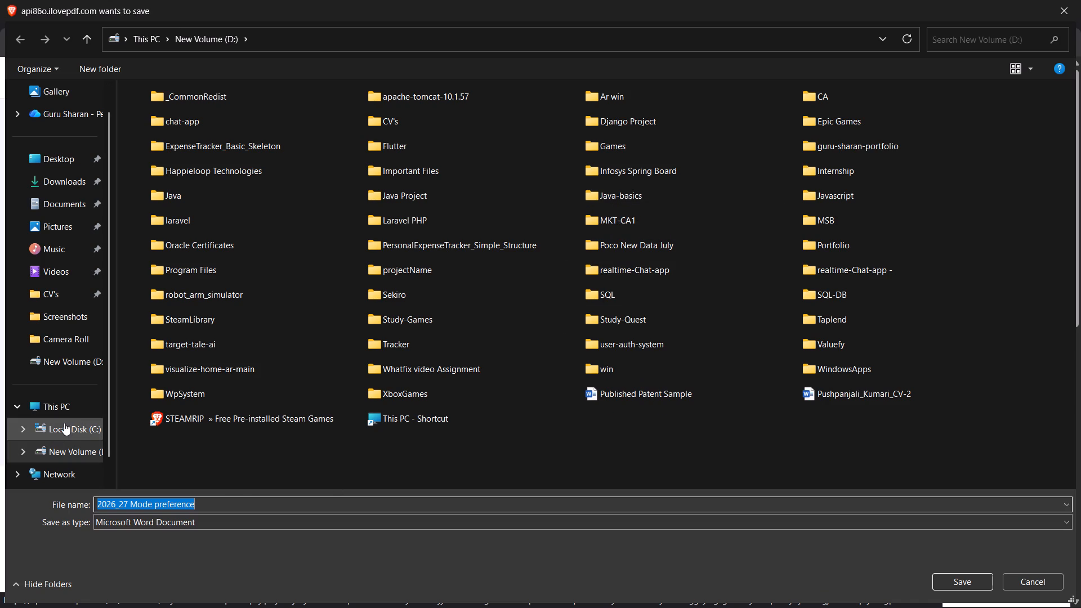
pyautogui.click(78, 181)
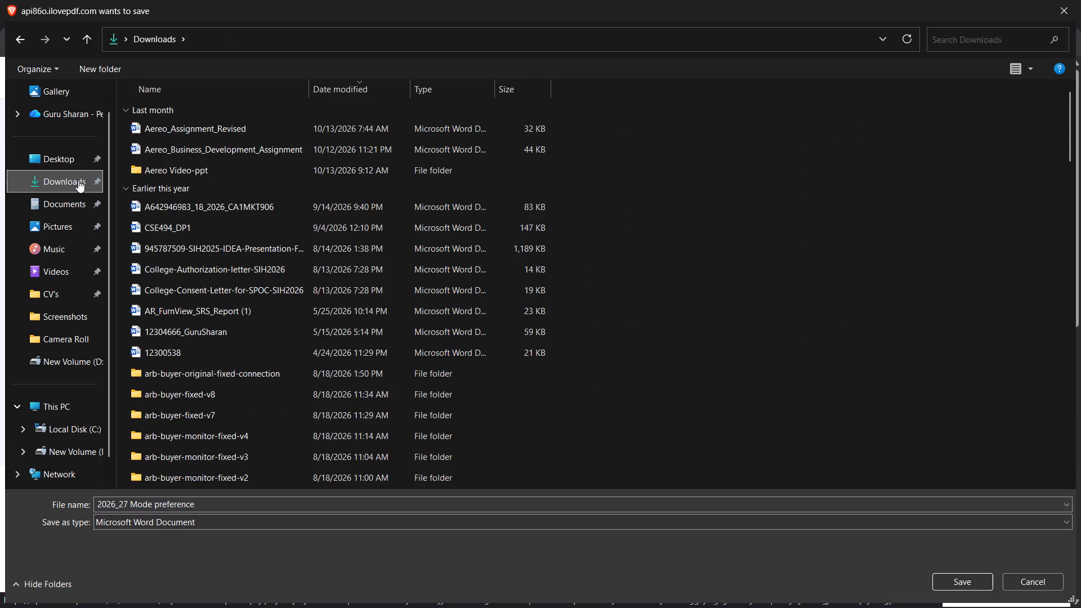
pyautogui.click(964, 578)
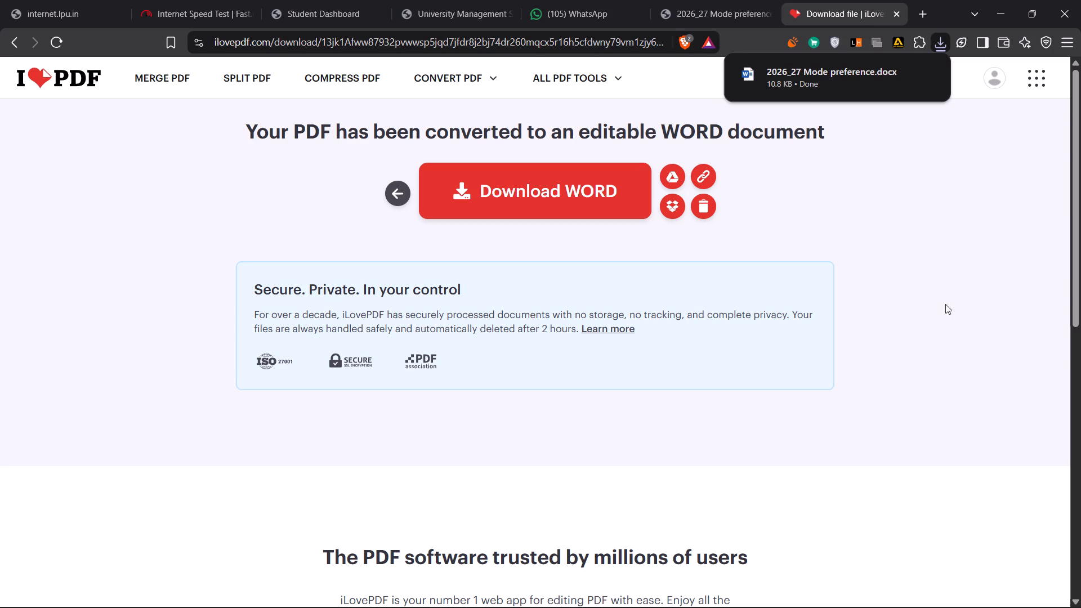
# Open the downloaded 2026_27 Mode preference.docx in Word, maximize its window and enable editing.
pyautogui.click(807, 70)
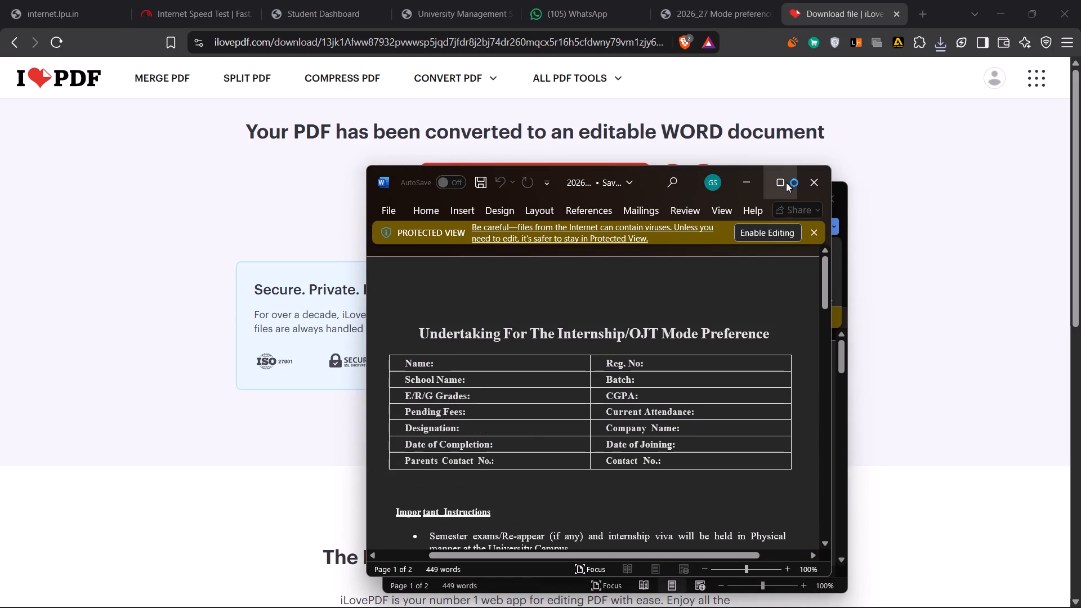
pyautogui.click(786, 182)
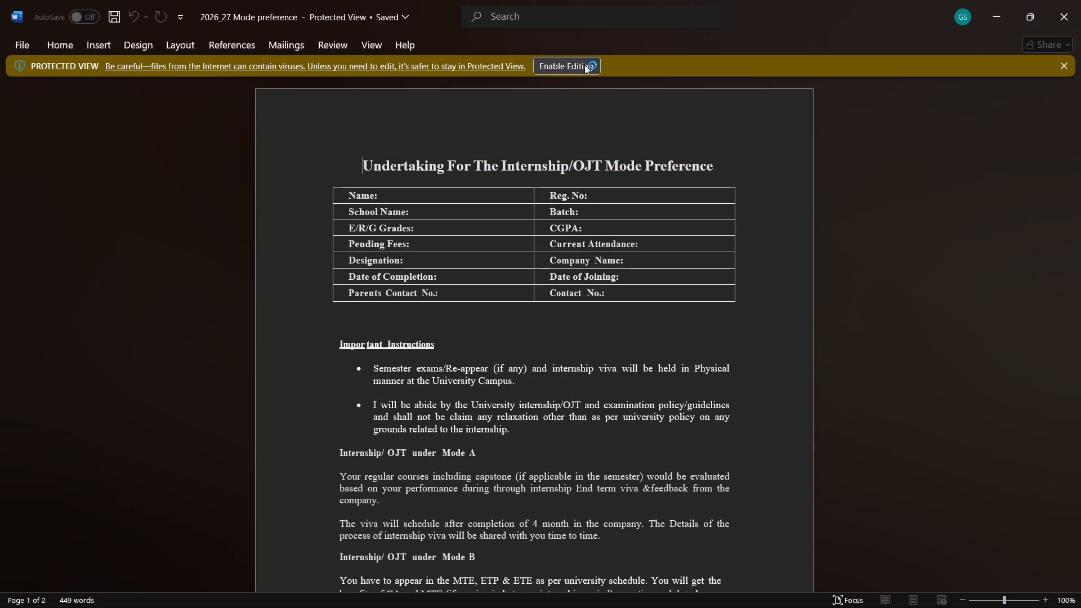
pyautogui.click(573, 61)
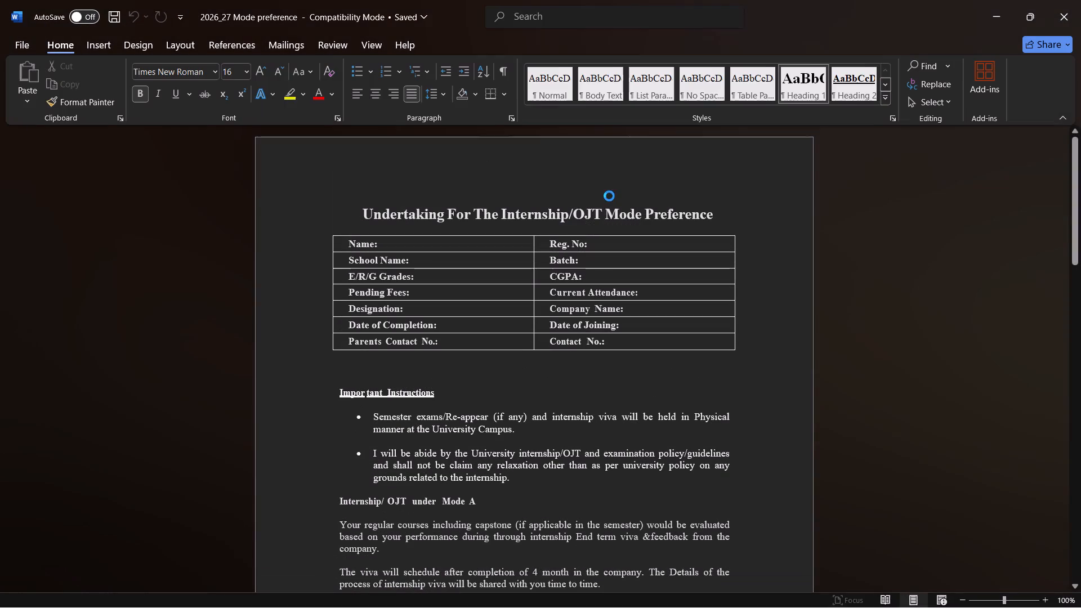
# Close the recovered Whatfix_Script_Humanised document, saving its changes.
pyautogui.hotkey('alt', 'Tab')
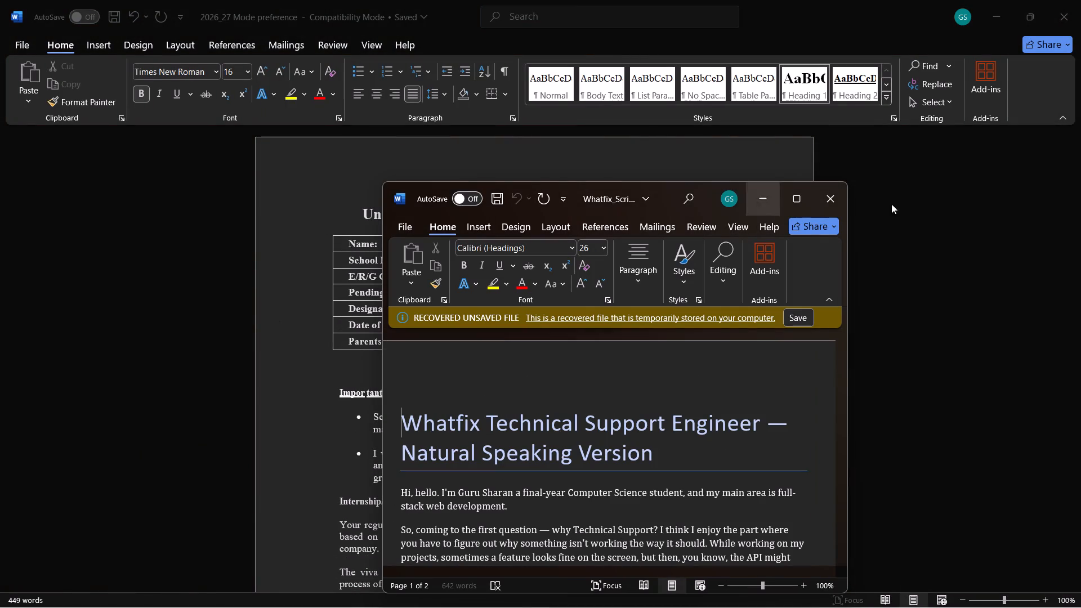
pyautogui.click(815, 204)
pyautogui.hotkey('alt', 'Tab')
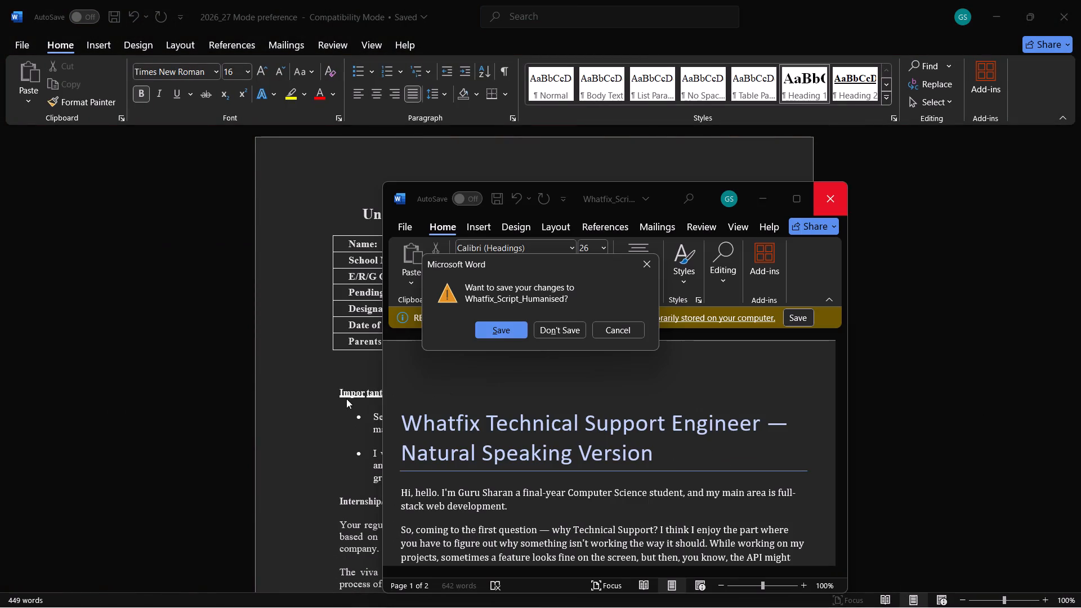
pyautogui.click(497, 334)
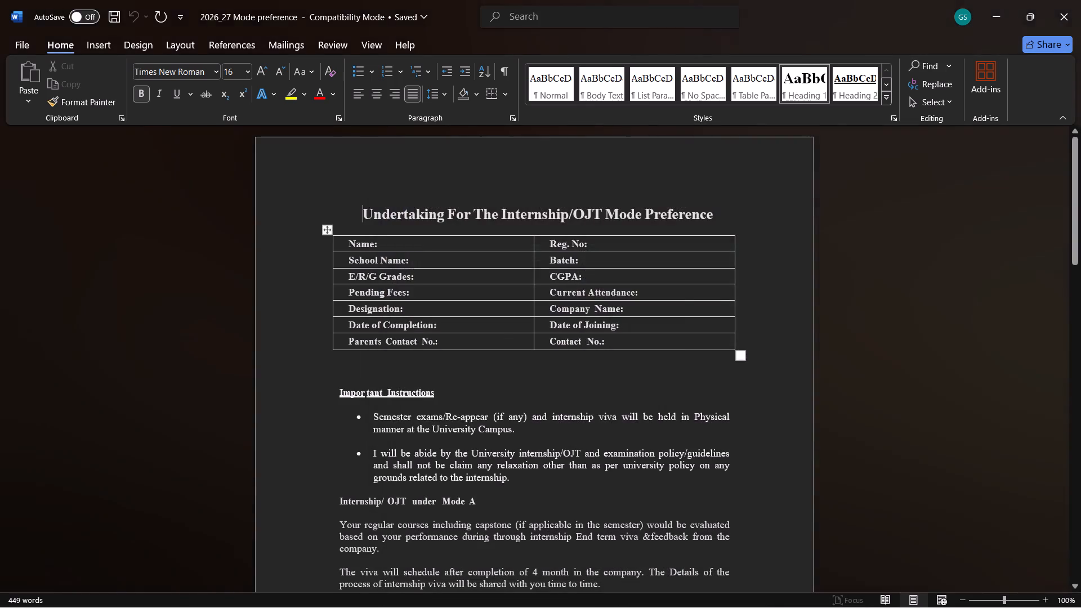
# Check the form table in the original Mode preference PDF in the browser, and return to the Word document.
pyautogui.hotkey('alt', 'Tab')
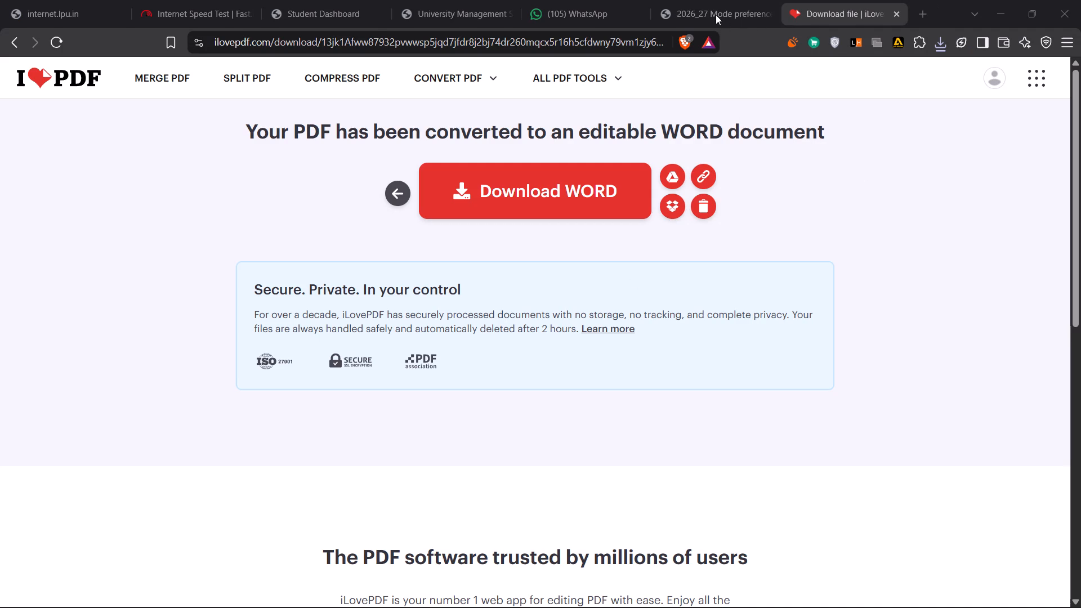
pyautogui.click(716, 15)
pyautogui.scroll(20, 604, 437)
pyautogui.scroll(2, 604, 437)
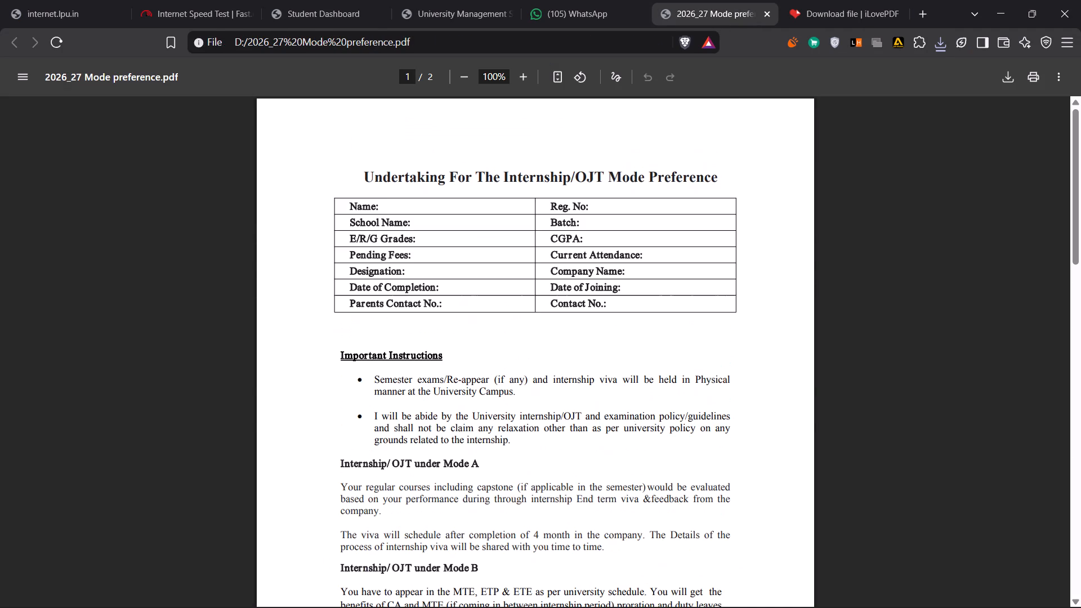
pyautogui.hotkey('alt', 'Tab')
# Enter the student's full name after the Name label in the undertaking table.
pyautogui.click(405, 244)
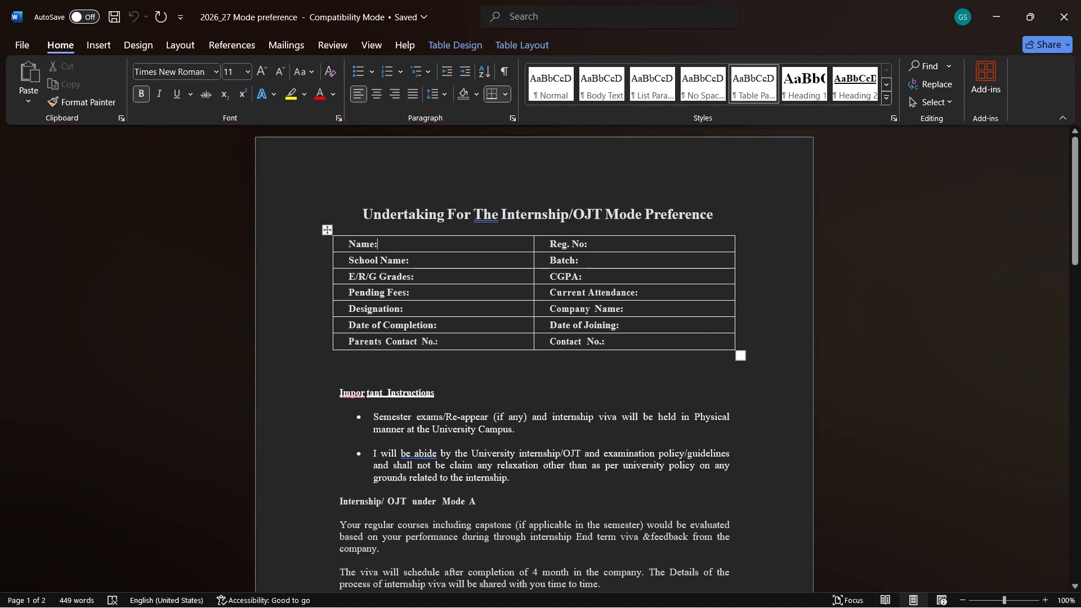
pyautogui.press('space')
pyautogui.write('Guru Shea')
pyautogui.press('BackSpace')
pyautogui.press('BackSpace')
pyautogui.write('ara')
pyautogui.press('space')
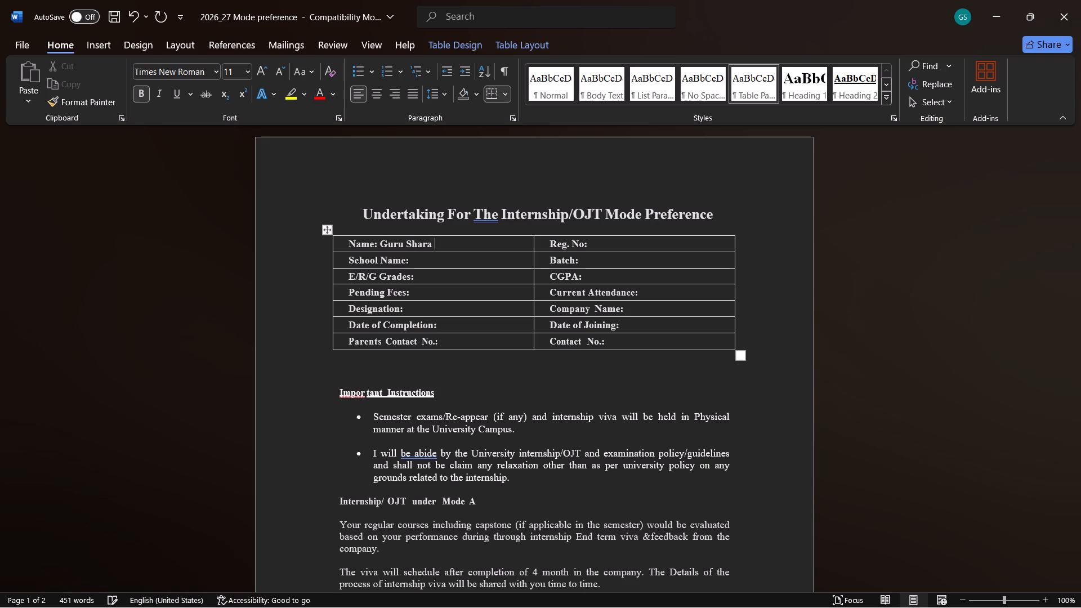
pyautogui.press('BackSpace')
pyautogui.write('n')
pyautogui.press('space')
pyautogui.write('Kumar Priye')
# Enter the student's registration number after the Reg. No label.
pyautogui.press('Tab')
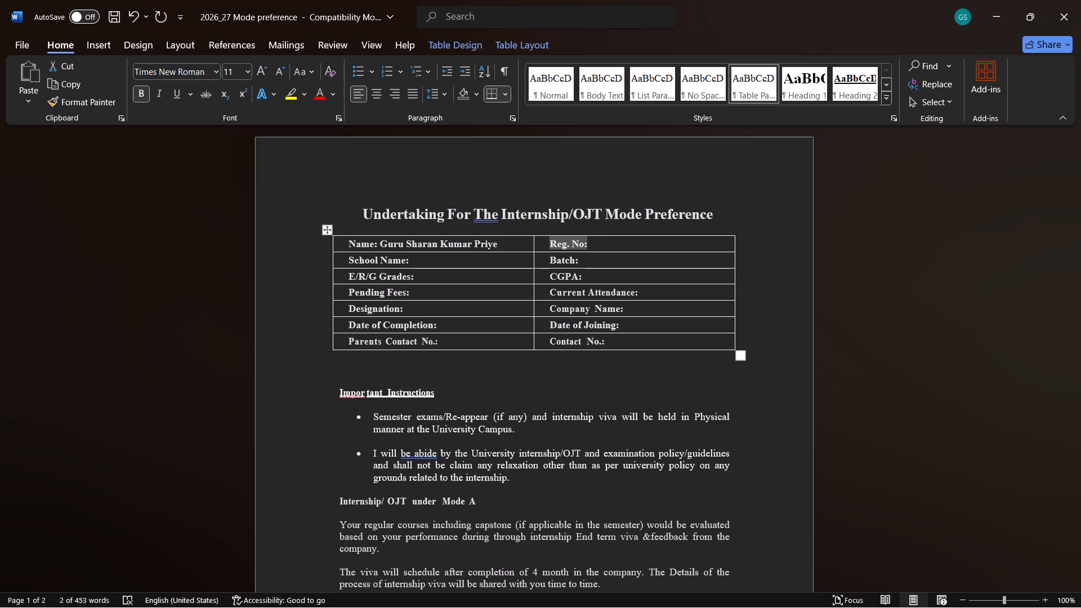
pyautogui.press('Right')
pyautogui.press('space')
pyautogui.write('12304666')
# Fill in the School Name field with "School of Computer Science and Engineering".
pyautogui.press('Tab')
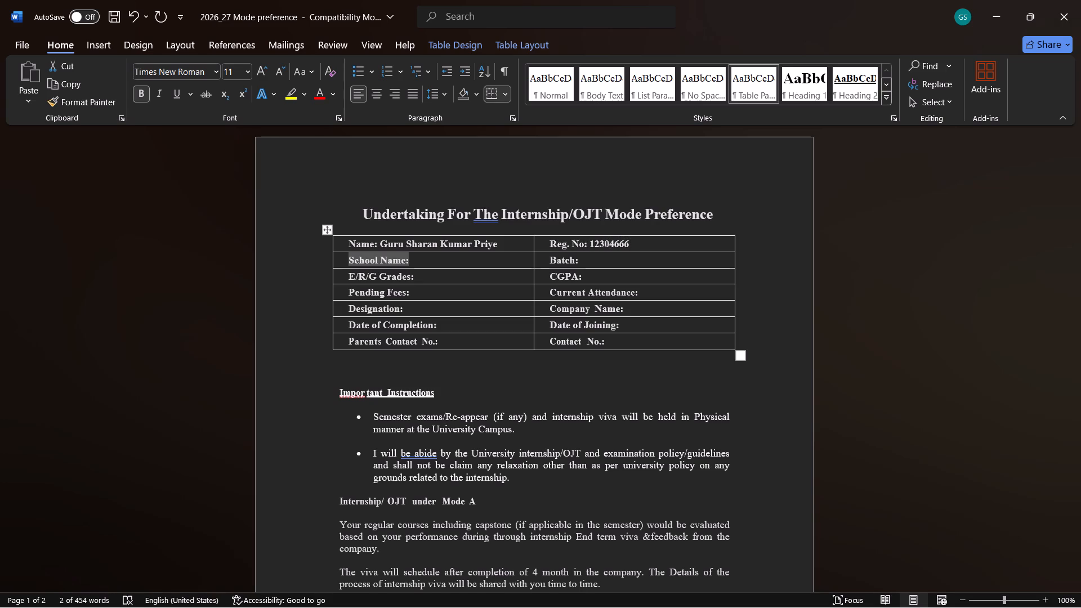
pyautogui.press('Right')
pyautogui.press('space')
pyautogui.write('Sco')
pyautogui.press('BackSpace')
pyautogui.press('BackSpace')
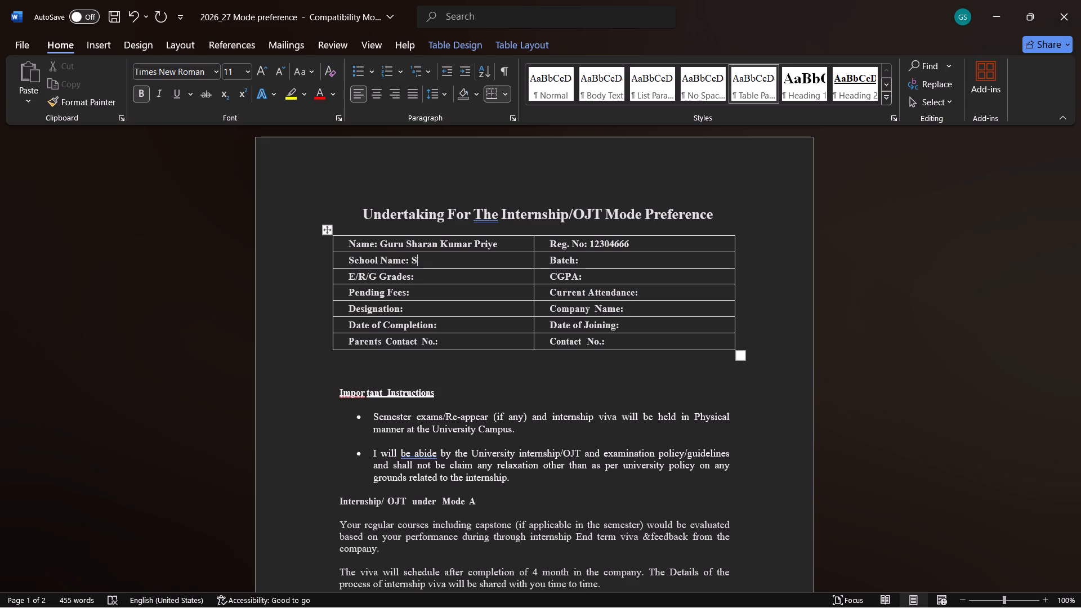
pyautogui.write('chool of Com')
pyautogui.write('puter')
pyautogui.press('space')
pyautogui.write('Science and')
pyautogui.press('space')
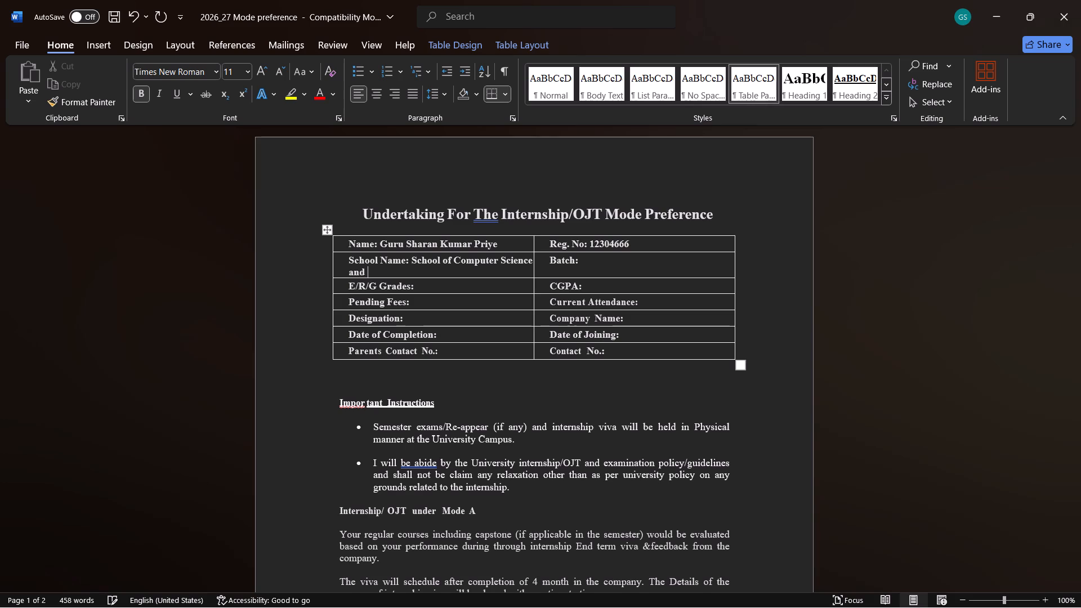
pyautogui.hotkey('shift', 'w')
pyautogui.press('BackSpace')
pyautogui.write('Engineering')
# Fill in the Batch field with 2027.
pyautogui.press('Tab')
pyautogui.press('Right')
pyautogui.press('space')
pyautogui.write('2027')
# Fill in the E/R/G Grades field of the undertaking table with 0.
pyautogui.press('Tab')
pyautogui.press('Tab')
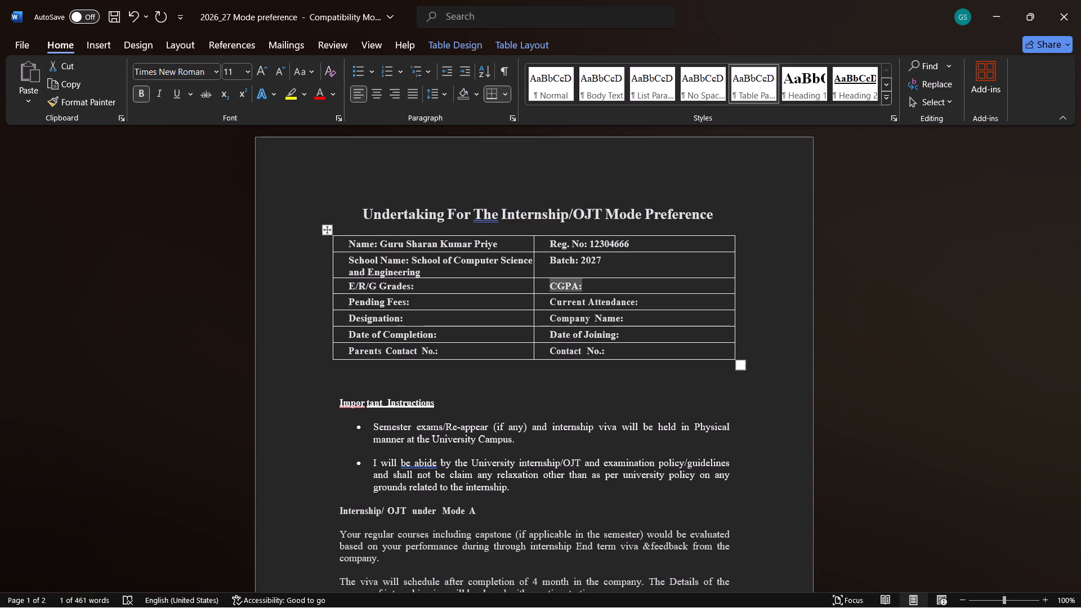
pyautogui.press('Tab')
pyautogui.click(455, 286)
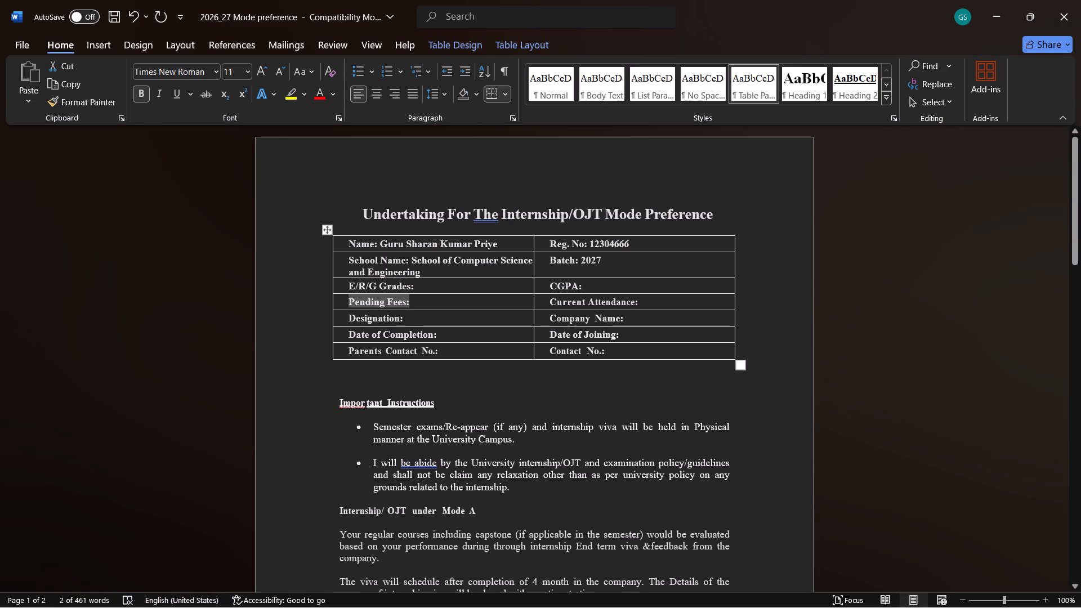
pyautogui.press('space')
pyautogui.press('Insert')
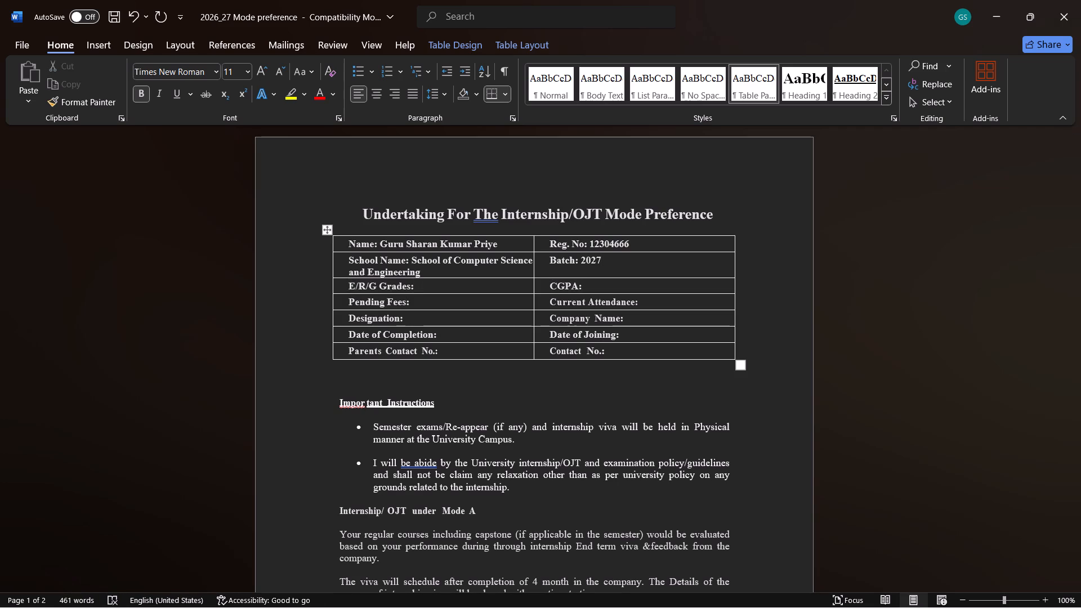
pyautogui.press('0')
# Fill in the CGPA field with 7.53.
pyautogui.press('Tab')
pyautogui.press('Right')
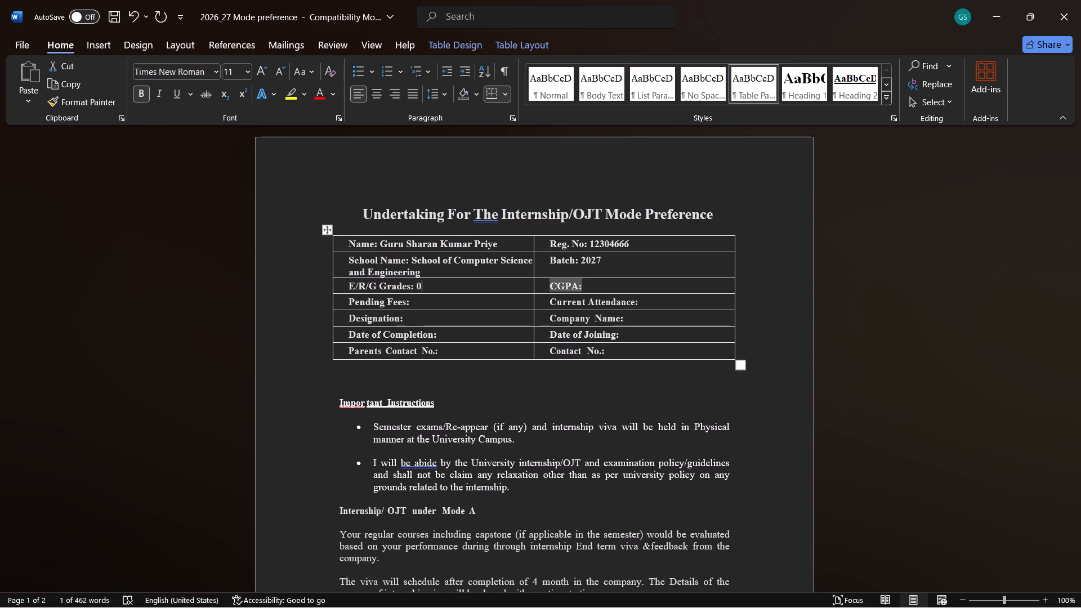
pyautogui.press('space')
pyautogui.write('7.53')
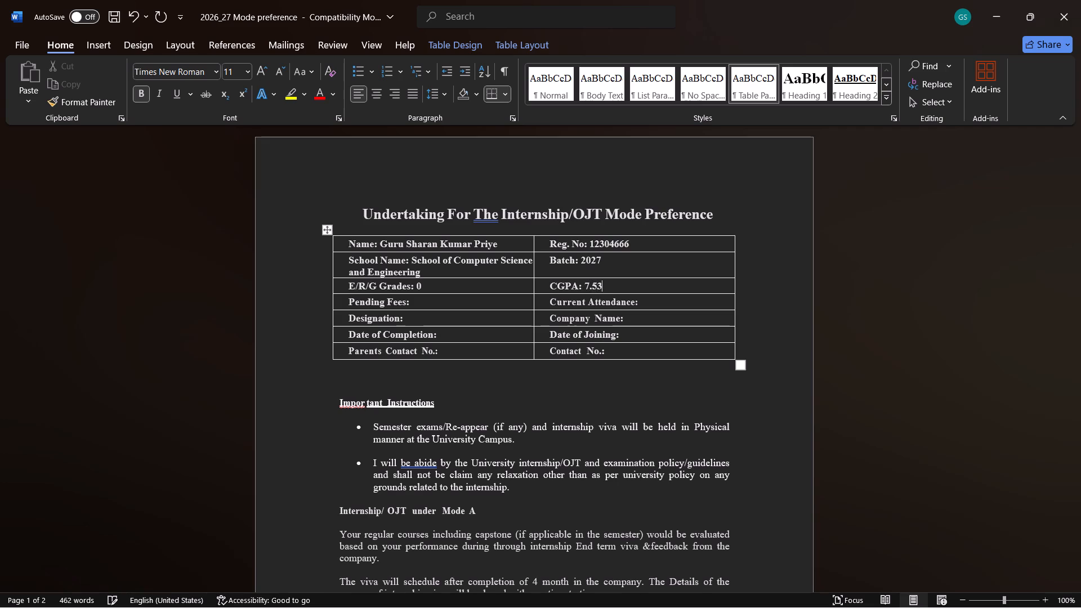
# Fill in the Pending Fees field with 3000.
pyautogui.click(456, 308)
pyautogui.click(460, 298)
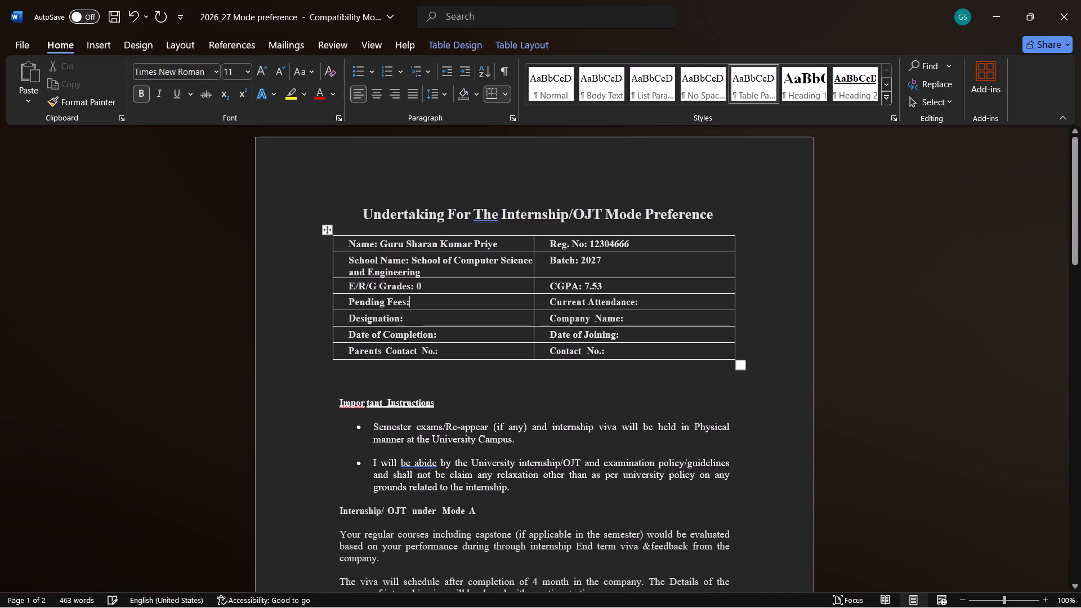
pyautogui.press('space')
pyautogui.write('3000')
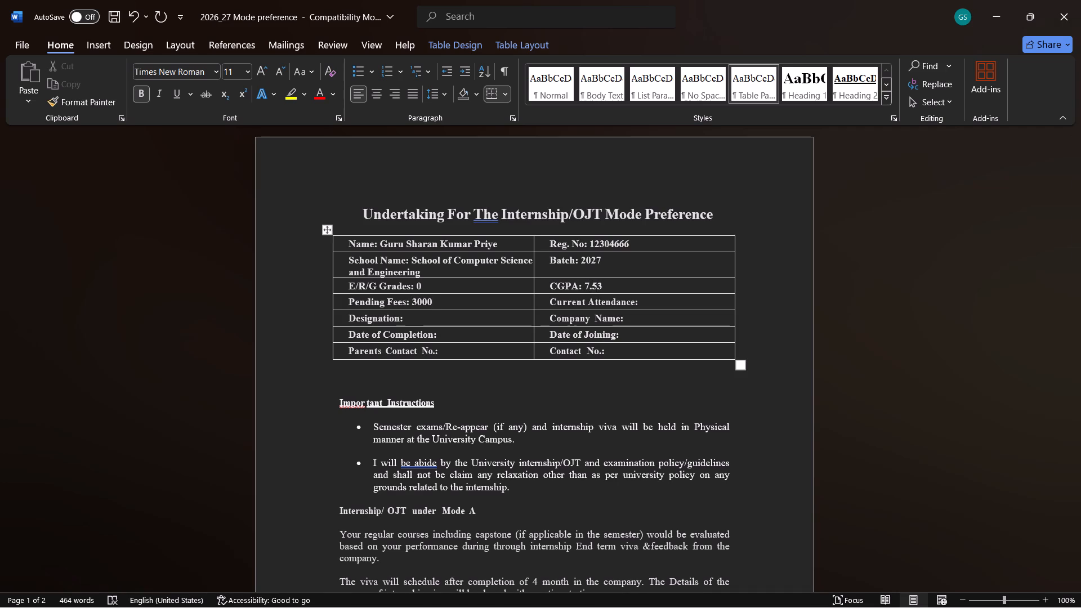
# Fill in the Current Attendance field with 73.
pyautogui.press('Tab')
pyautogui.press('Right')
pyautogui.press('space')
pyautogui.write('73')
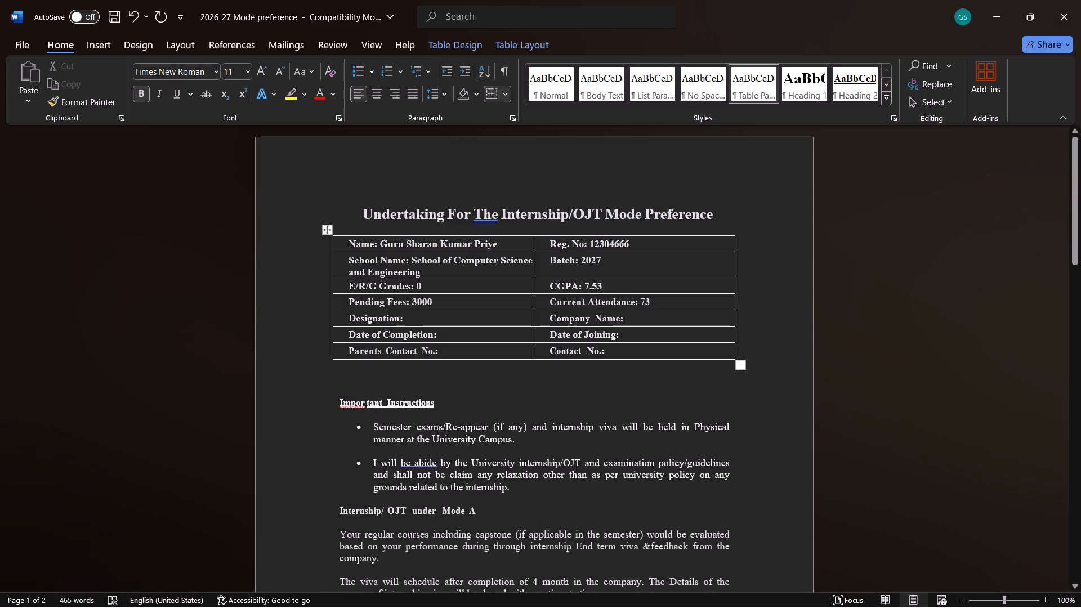
# Fill in the Designation field with "Data Collection Operator".
pyautogui.click(450, 319)
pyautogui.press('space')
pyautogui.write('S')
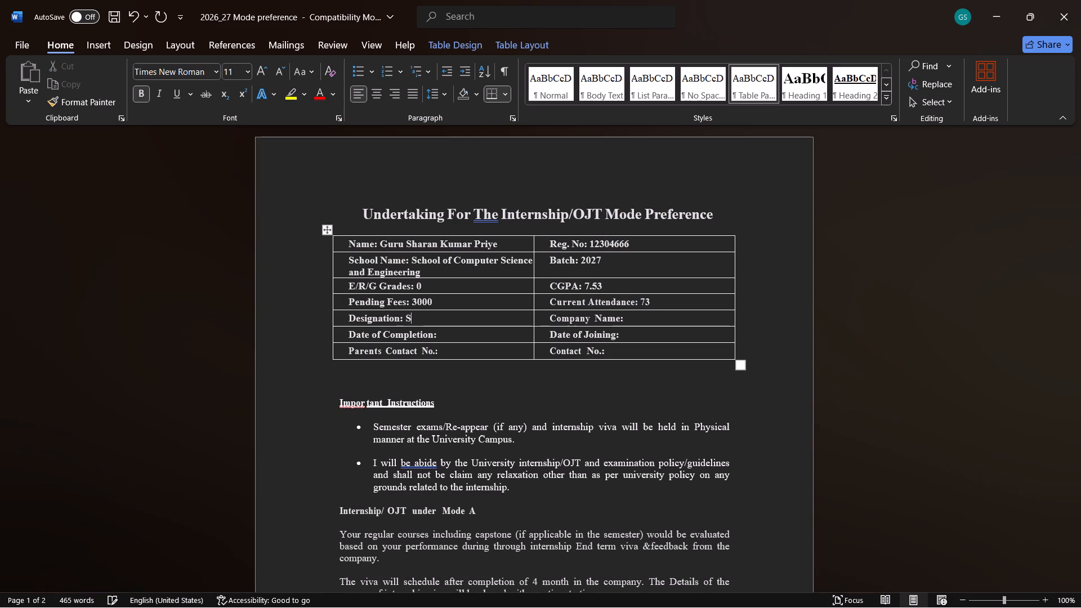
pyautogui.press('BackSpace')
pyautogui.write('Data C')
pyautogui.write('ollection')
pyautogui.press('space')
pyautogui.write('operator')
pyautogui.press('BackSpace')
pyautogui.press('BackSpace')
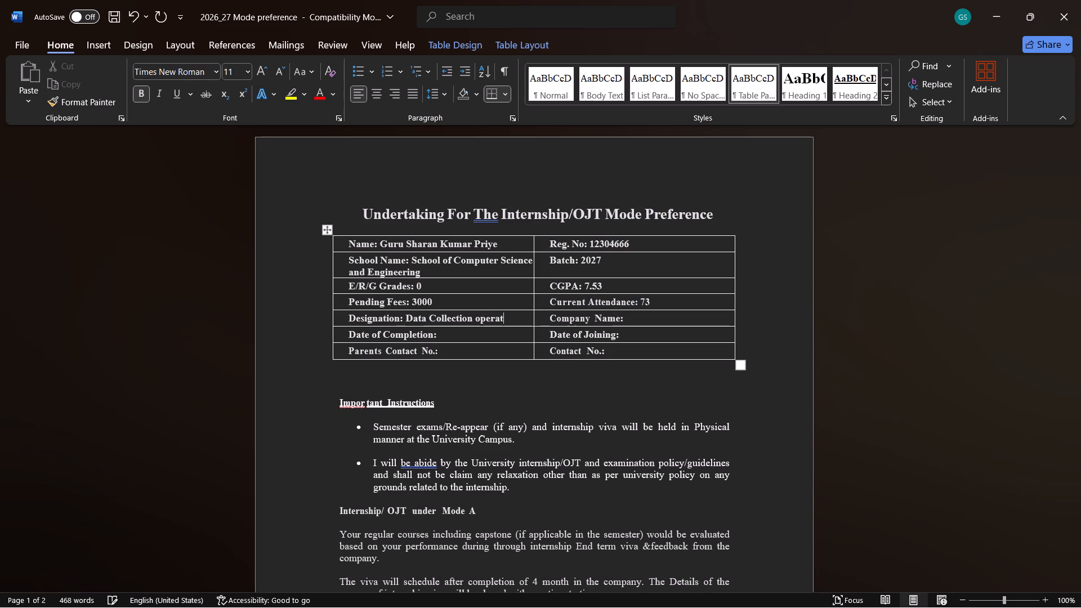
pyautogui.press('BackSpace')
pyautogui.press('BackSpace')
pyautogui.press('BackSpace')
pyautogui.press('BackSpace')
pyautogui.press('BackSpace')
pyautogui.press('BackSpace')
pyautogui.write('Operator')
# Fill in the Company Name field with "Orangewood Labs".
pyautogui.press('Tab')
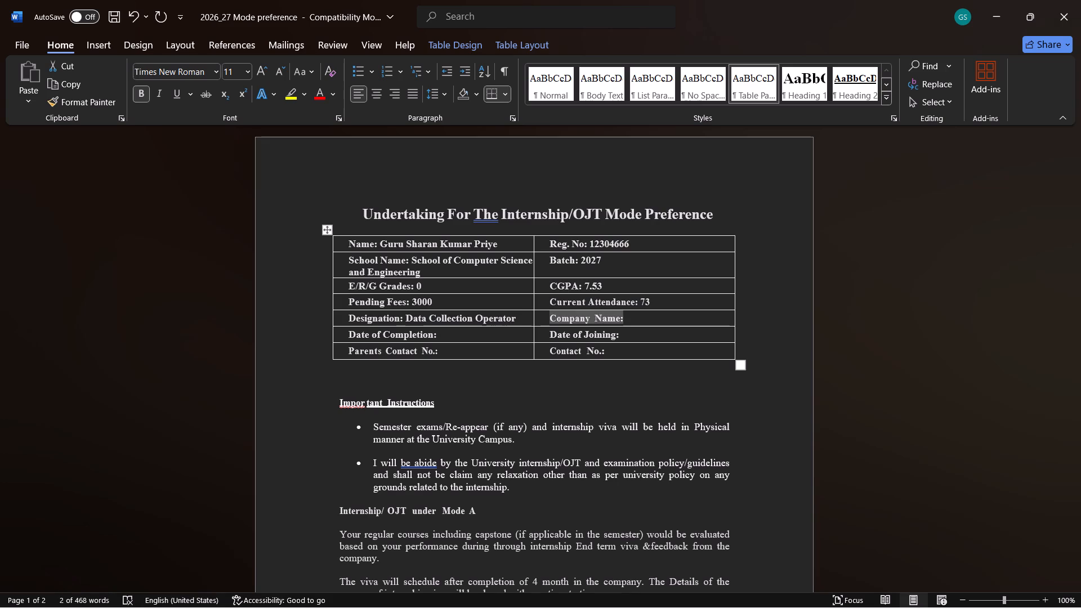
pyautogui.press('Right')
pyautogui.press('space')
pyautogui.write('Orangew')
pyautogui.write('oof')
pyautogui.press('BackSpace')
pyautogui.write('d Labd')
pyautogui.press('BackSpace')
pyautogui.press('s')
# Fill in the Date of Completion field with "28th October, 2026".
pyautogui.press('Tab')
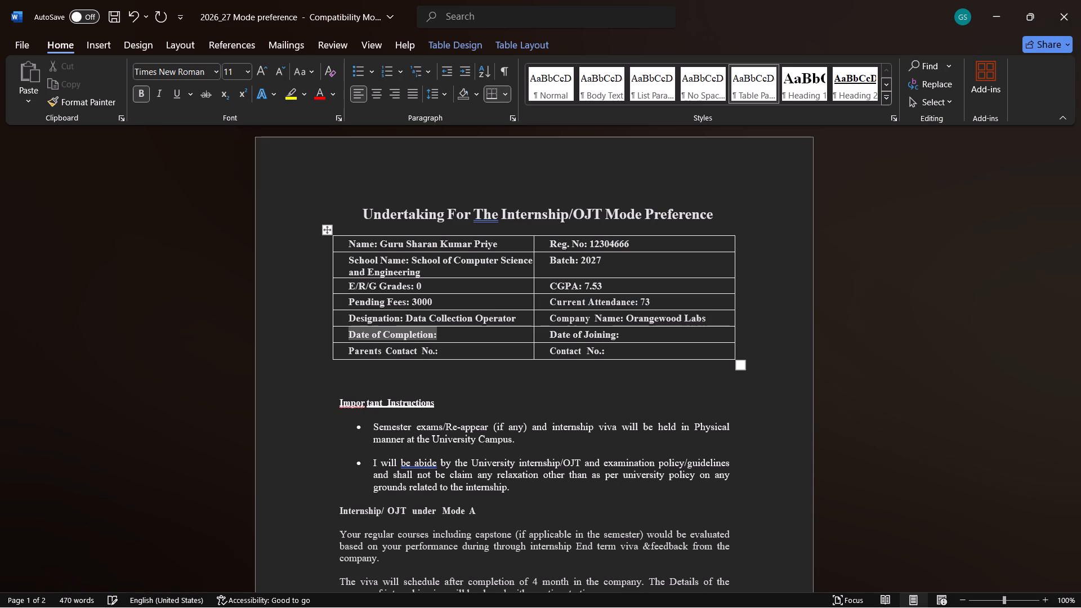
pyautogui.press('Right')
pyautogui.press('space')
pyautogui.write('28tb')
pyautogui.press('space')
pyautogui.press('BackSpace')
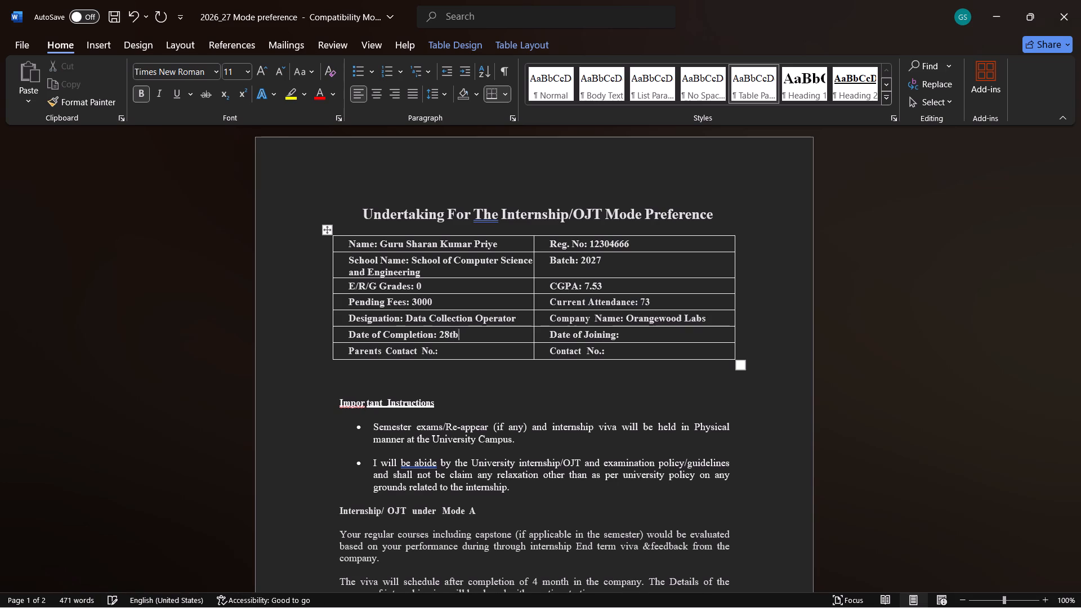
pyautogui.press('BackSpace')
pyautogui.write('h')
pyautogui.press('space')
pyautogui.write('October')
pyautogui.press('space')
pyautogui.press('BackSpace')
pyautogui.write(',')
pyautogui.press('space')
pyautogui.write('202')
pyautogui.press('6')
# Change the day in the Date of Completion to 27th.
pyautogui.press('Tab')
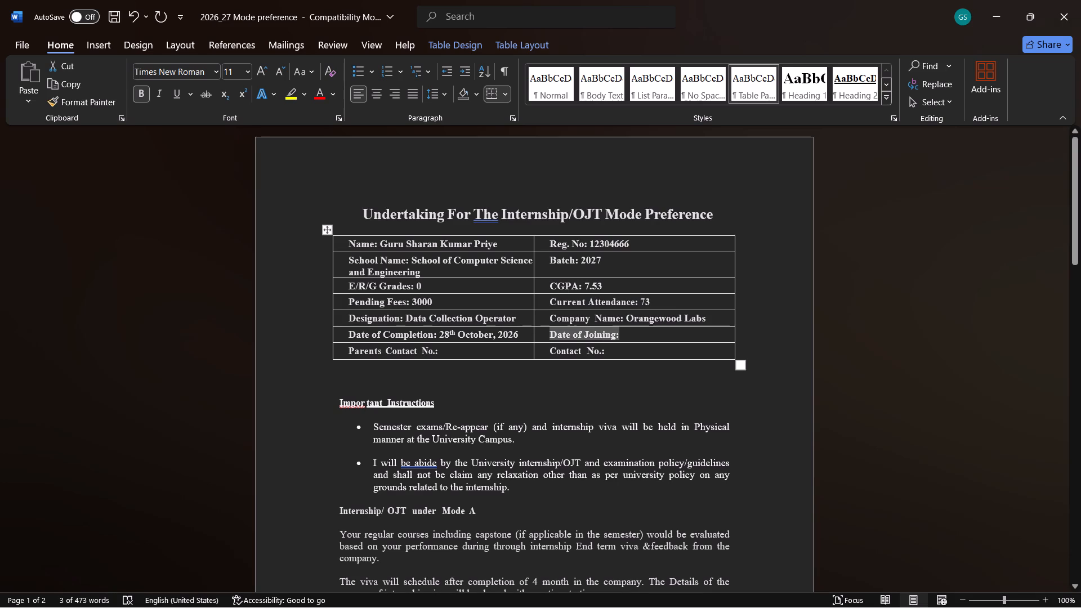
pyautogui.doubleClick(482, 333)
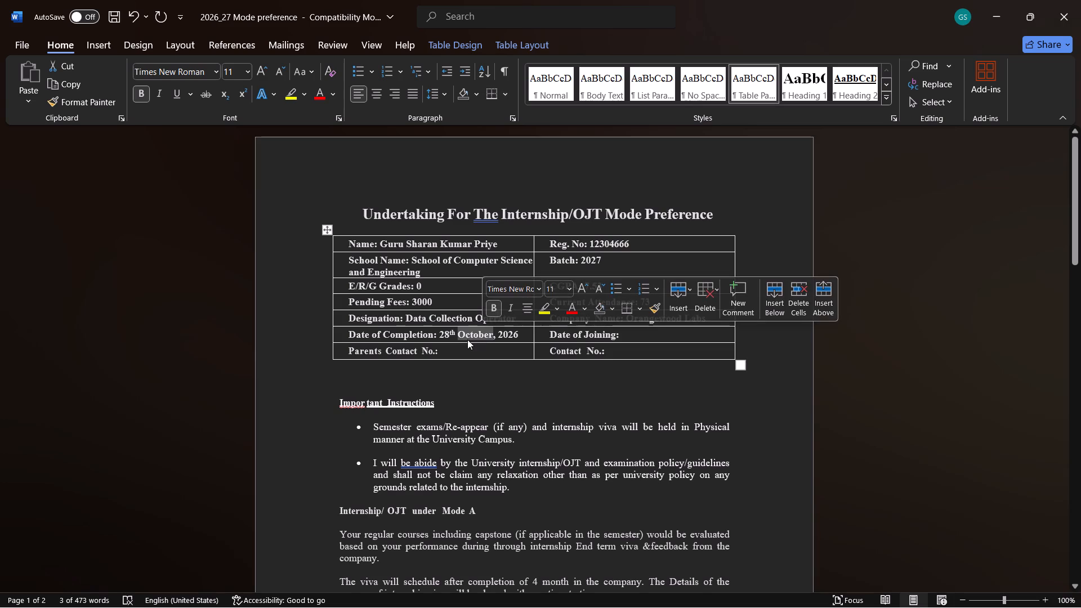
pyautogui.click(449, 334)
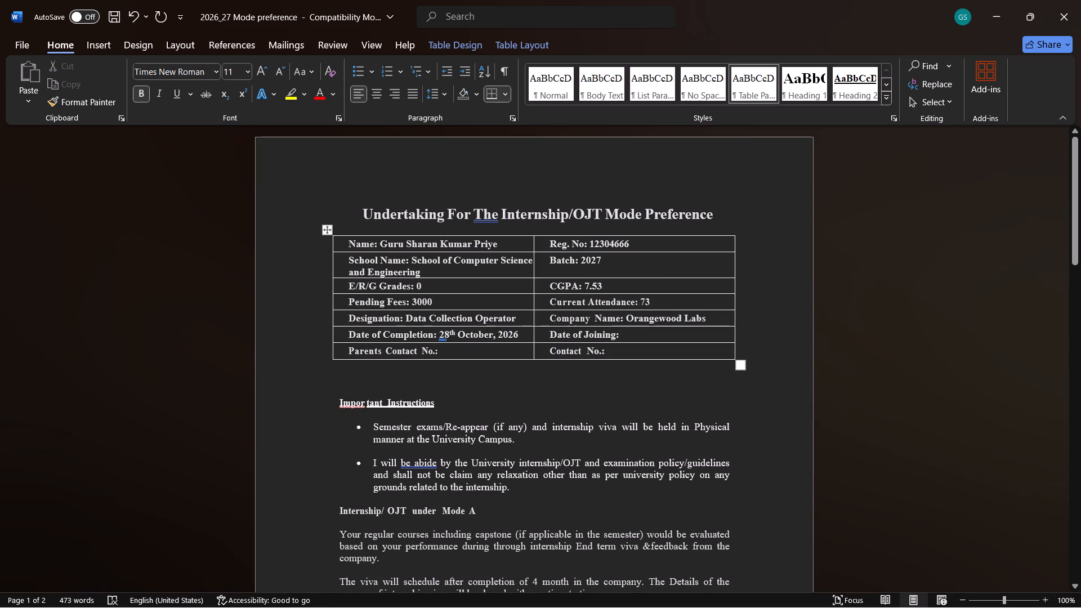
pyautogui.press('BackSpace')
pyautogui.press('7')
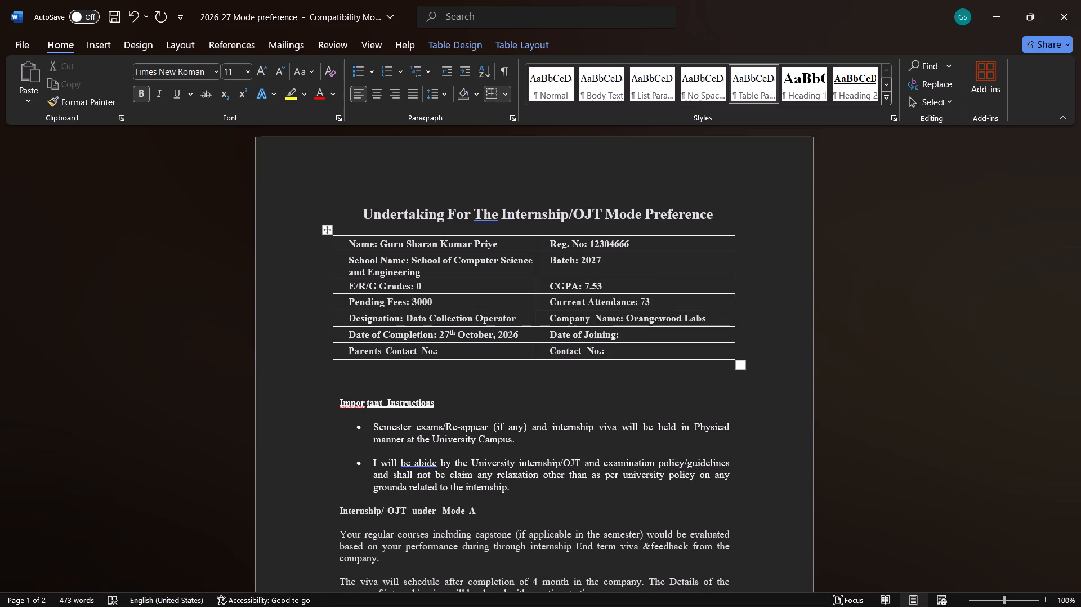
# Replace the month and year in the Date of Completion with "April, 2027".
pyautogui.press('Right')
pyautogui.press('Right')
pyautogui.press('Right')
pyautogui.press('Right')
pyautogui.press('Right')
pyautogui.press('Right')
pyautogui.press('Right')
pyautogui.press('Right')
pyautogui.press('Right')
pyautogui.press('Right')
pyautogui.press('Right')
pyautogui.press('Right')
pyautogui.press('Right')
pyautogui.press('Right')
pyautogui.press('Right')
pyautogui.press('Right')
pyautogui.press('Right')
pyautogui.press('Left')
pyautogui.press('BackSpace')
pyautogui.press('BackSpace')
pyautogui.press('BackSpace')
pyautogui.press('BackSpace')
pyautogui.press('BackSpace')
pyautogui.press('BackSpace')
pyautogui.press('BackSpace')
pyautogui.press('BackSpace')
pyautogui.press('BackSpace')
pyautogui.press('BackSpace')
pyautogui.press('BackSpace')
pyautogui.press('BackSpace')
pyautogui.press('BackSpace')
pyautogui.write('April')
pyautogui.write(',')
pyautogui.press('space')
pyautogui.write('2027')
# Fill in the Date of Joining field with "28th October, 2026".
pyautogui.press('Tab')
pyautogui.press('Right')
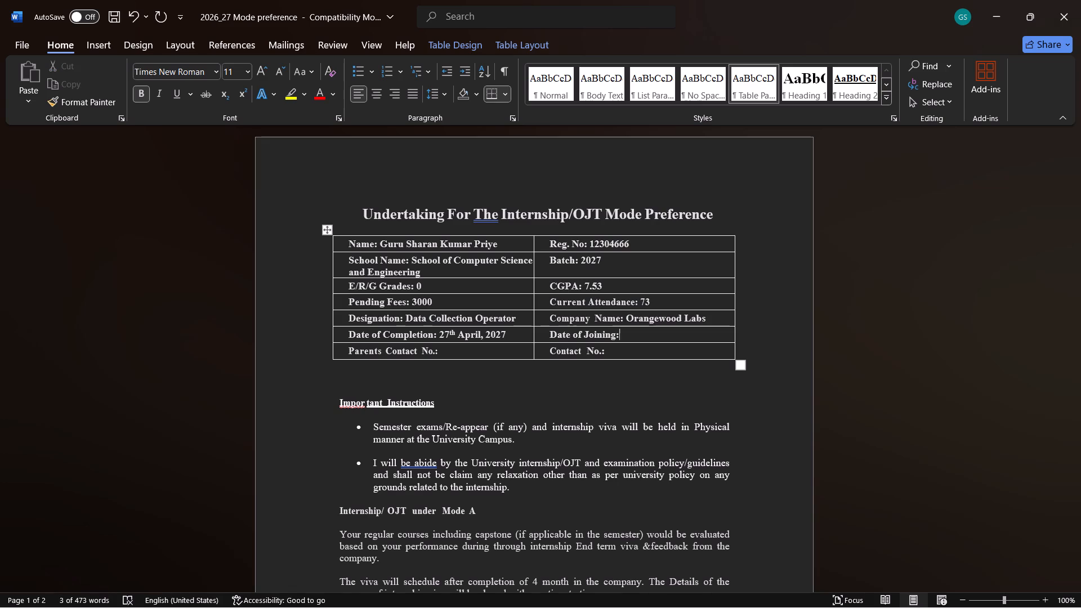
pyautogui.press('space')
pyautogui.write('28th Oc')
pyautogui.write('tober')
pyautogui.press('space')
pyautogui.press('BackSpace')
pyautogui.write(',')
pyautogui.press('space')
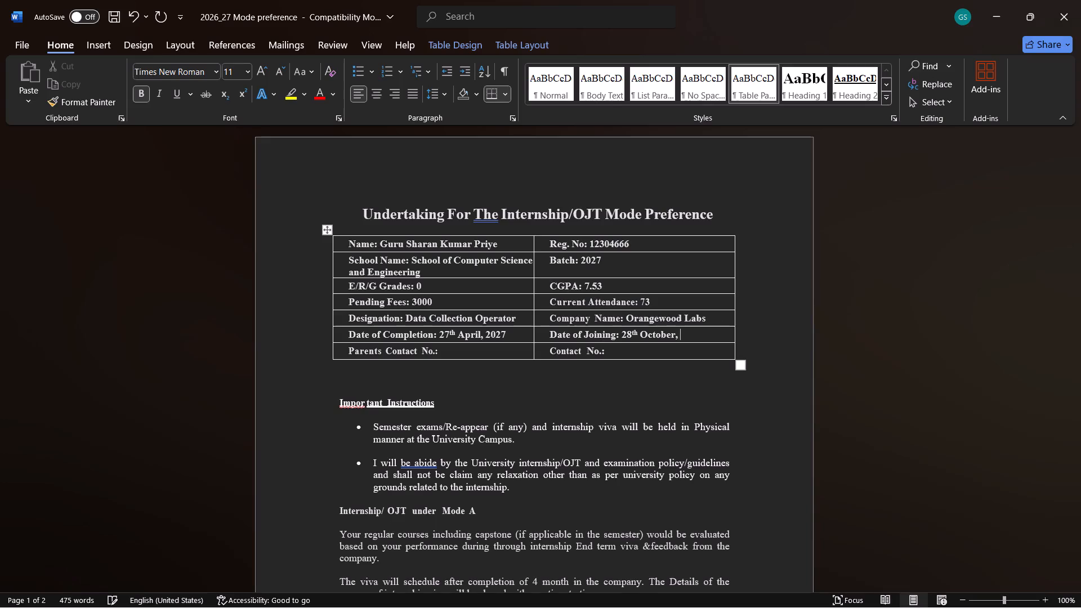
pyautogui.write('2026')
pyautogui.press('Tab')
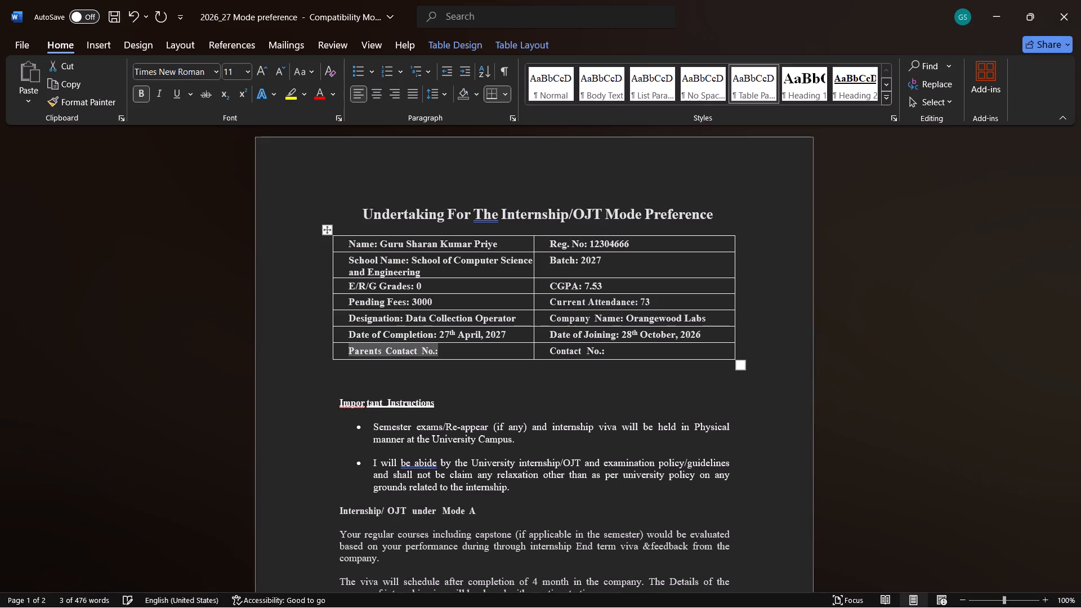
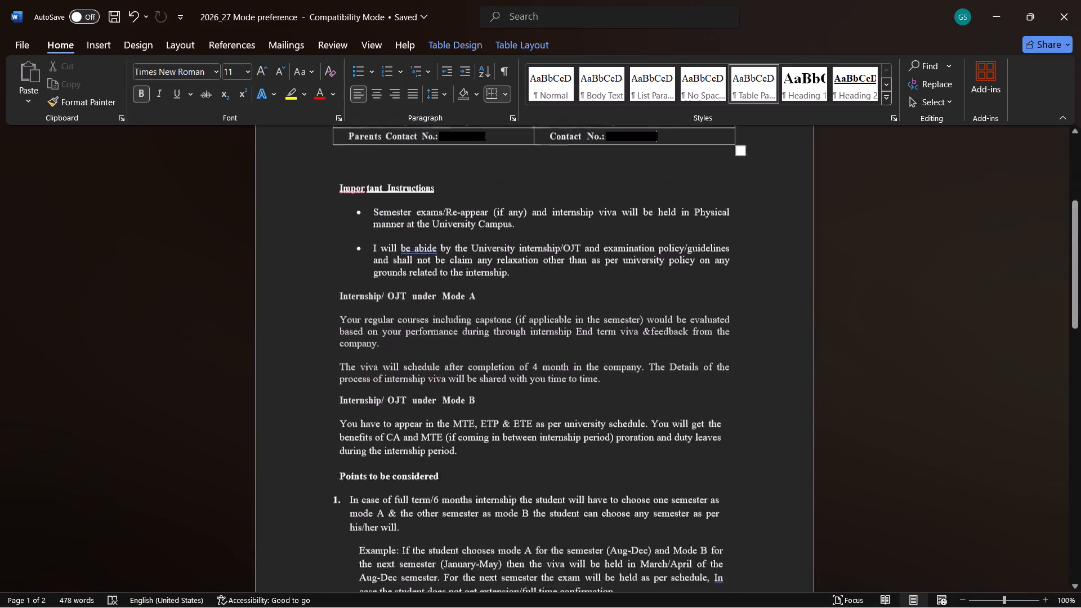
# Fill in the mode for semester July-December (26271) on the second page with "MODE - A".
pyautogui.scroll(-16, 699, 468)
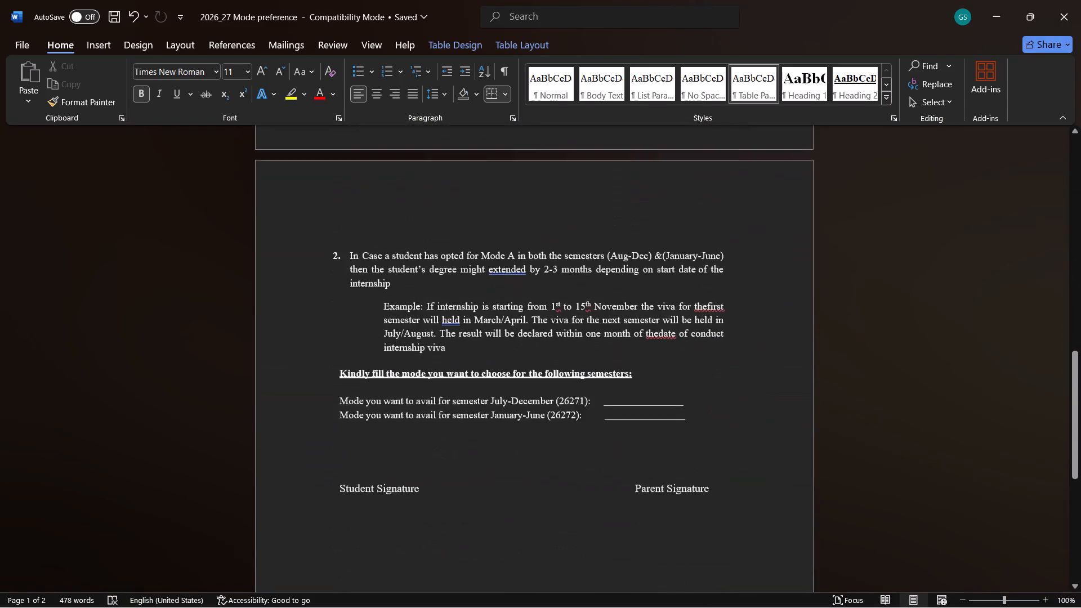
pyautogui.scroll(-3, 699, 468)
pyautogui.click(642, 297)
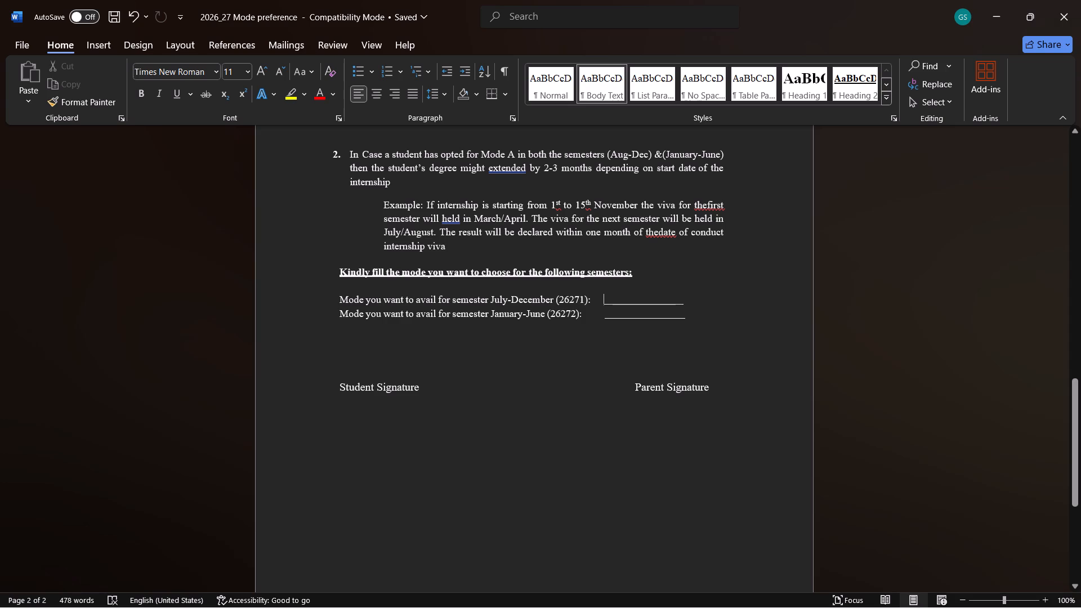
pyautogui.write('MODW')
pyautogui.hotkey('shift', 'BackSpace')
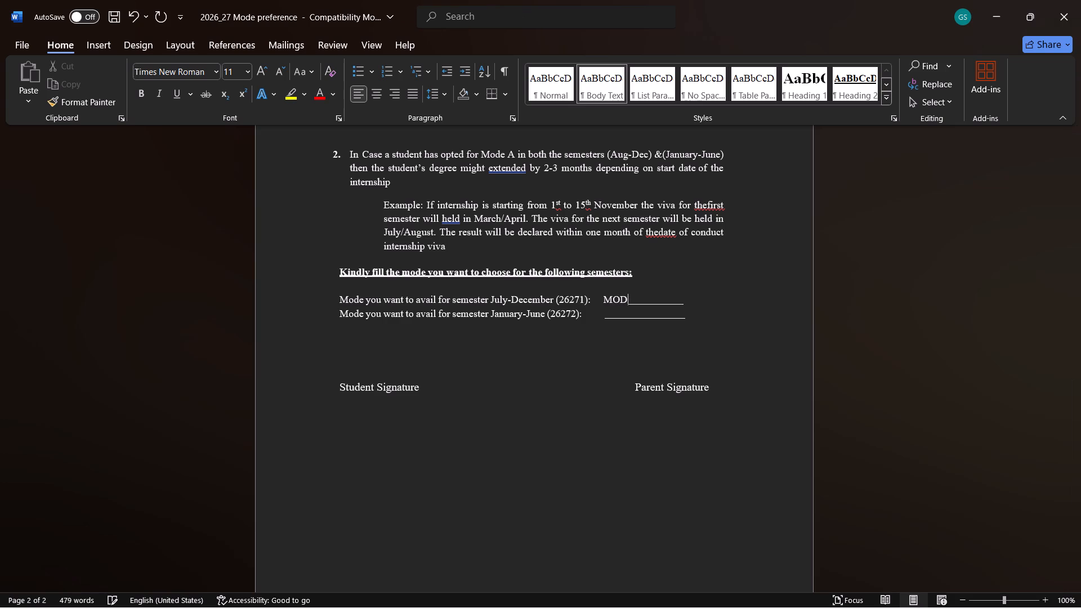
pyautogui.hotkey('shift', 'e')
pyautogui.write('-')
pyautogui.press('space')
pyautogui.press('BackSpace')
pyautogui.press('BackSpace')
pyautogui.press('space')
pyautogui.write('- S')
pyautogui.press('BackSpace')
pyautogui.hotkey('shift', 'a')
# Remove the leftover underline after the July-December mode entry, keeping the January-June line on its own row.
pyautogui.press('Delete')
pyautogui.press('Delete')
pyautogui.press('Delete')
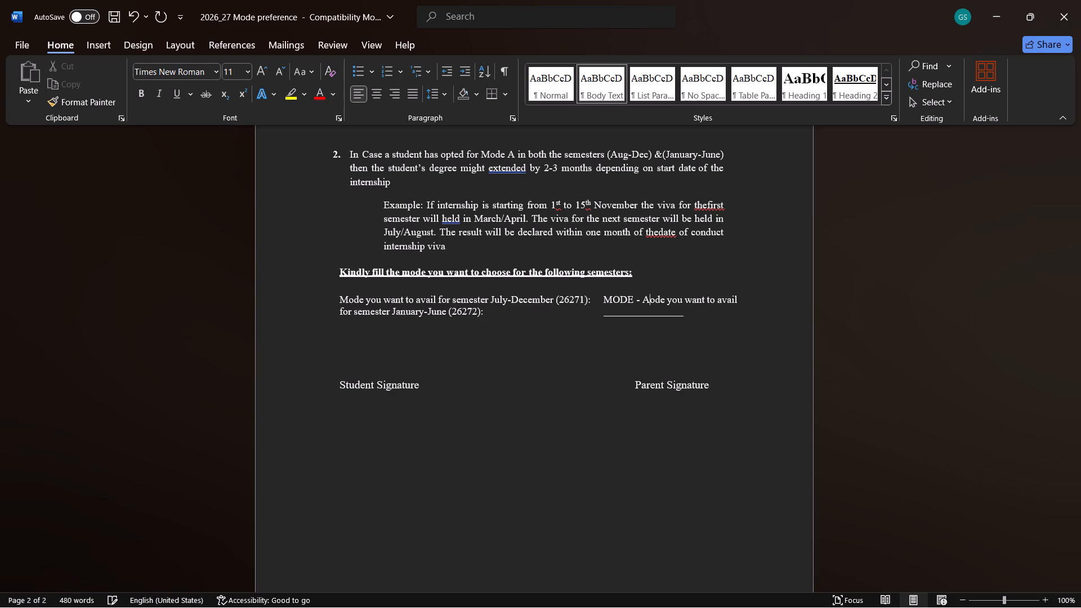
pyautogui.hotkey('ctrl', 'z')
pyautogui.hotkey('ctrl', 'z')
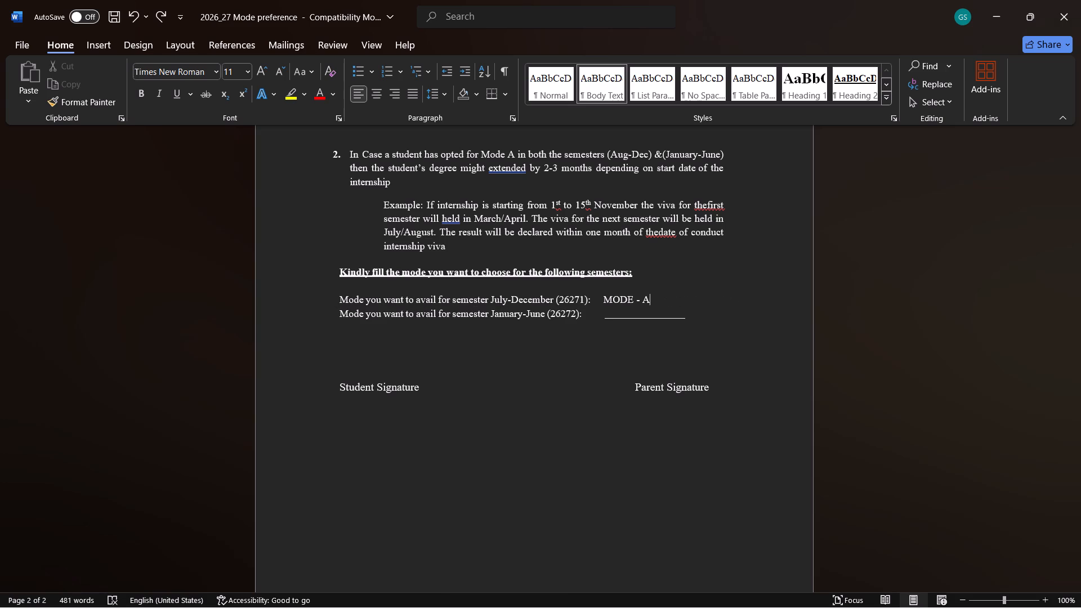
# Replace the blank underline for semester January-June (26272) with "MODE - B".
pyautogui.click(700, 318)
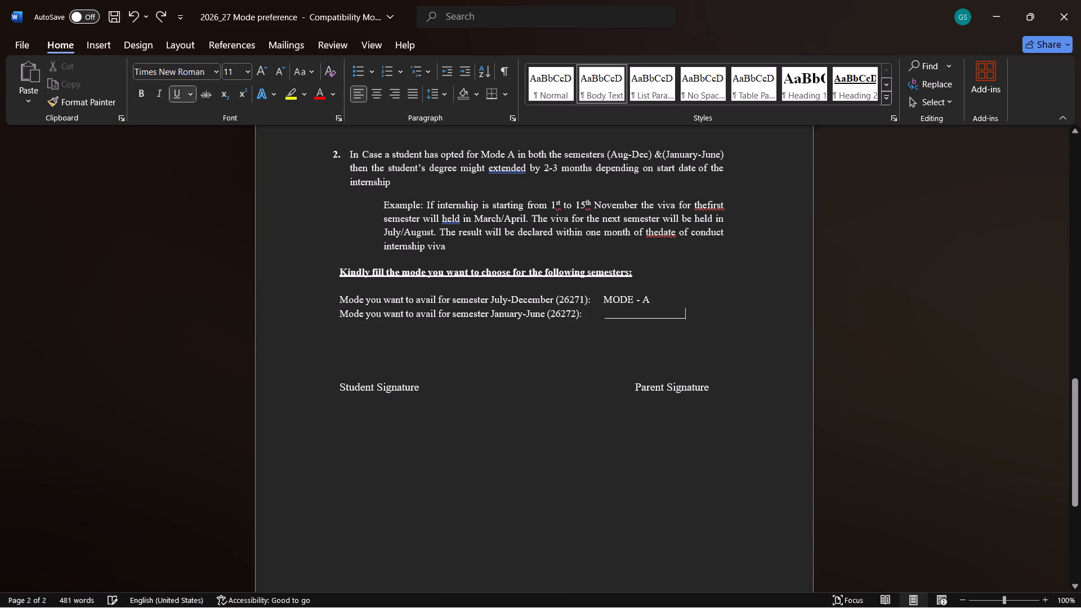
pyautogui.press('BackSpace')
pyautogui.press('BackSpace')
pyautogui.press('Tab')
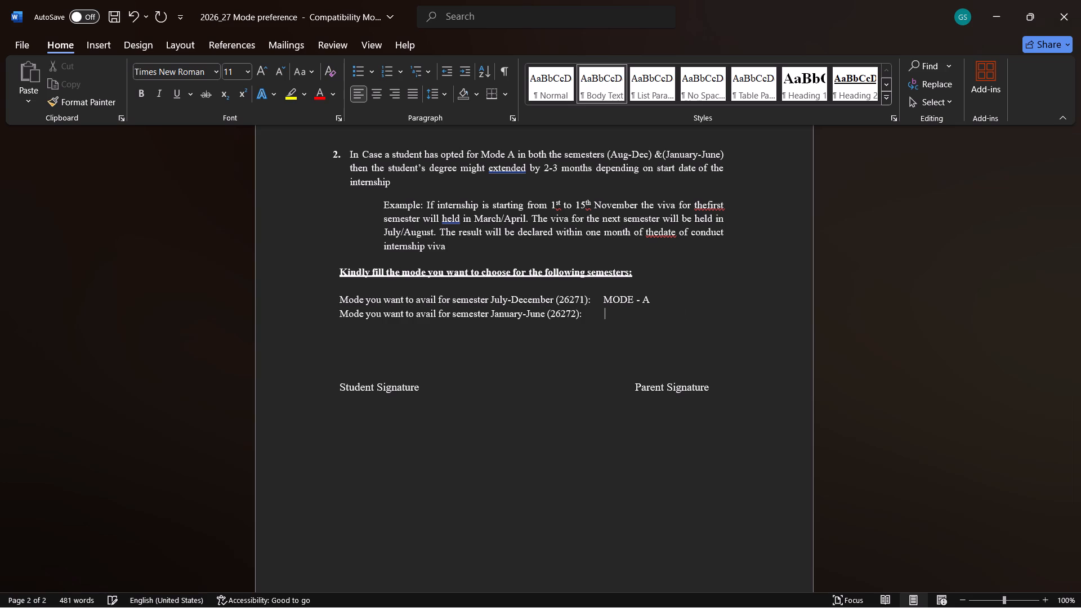
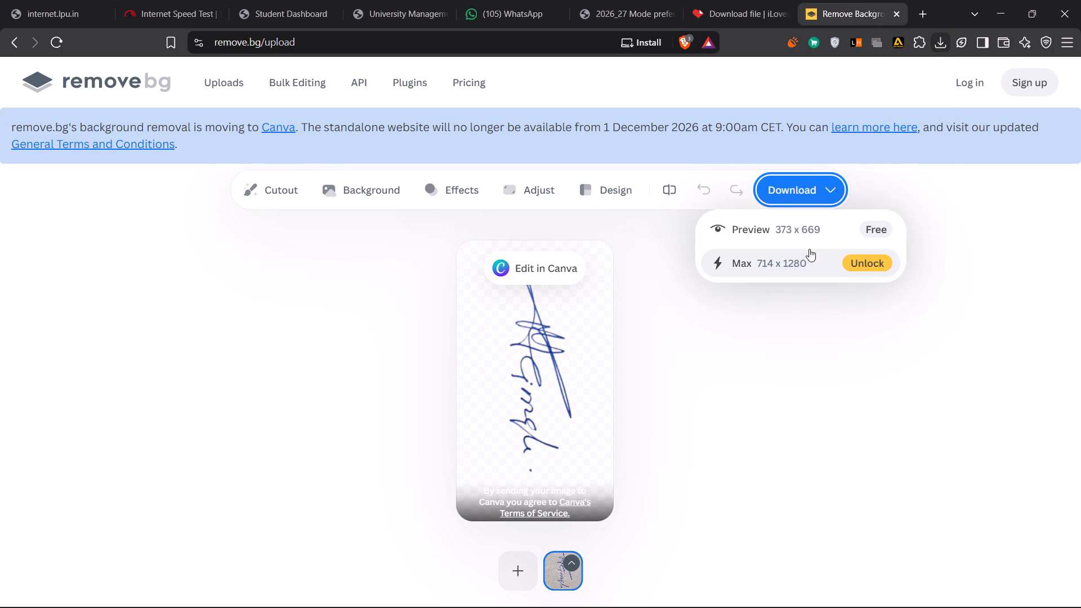
pyautogui.click(824, 236)
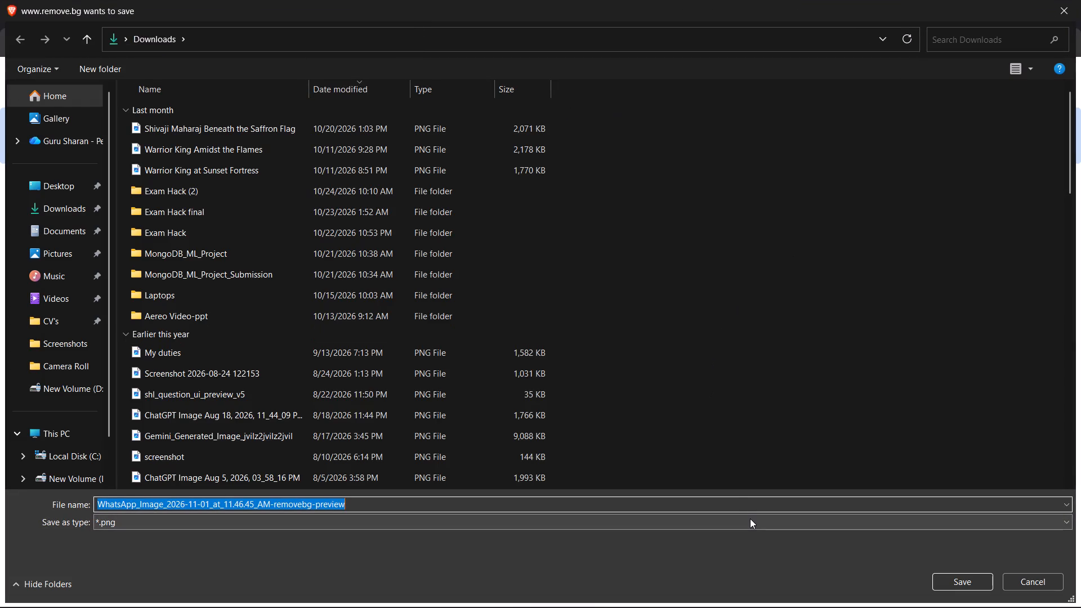
pyautogui.press('Return')
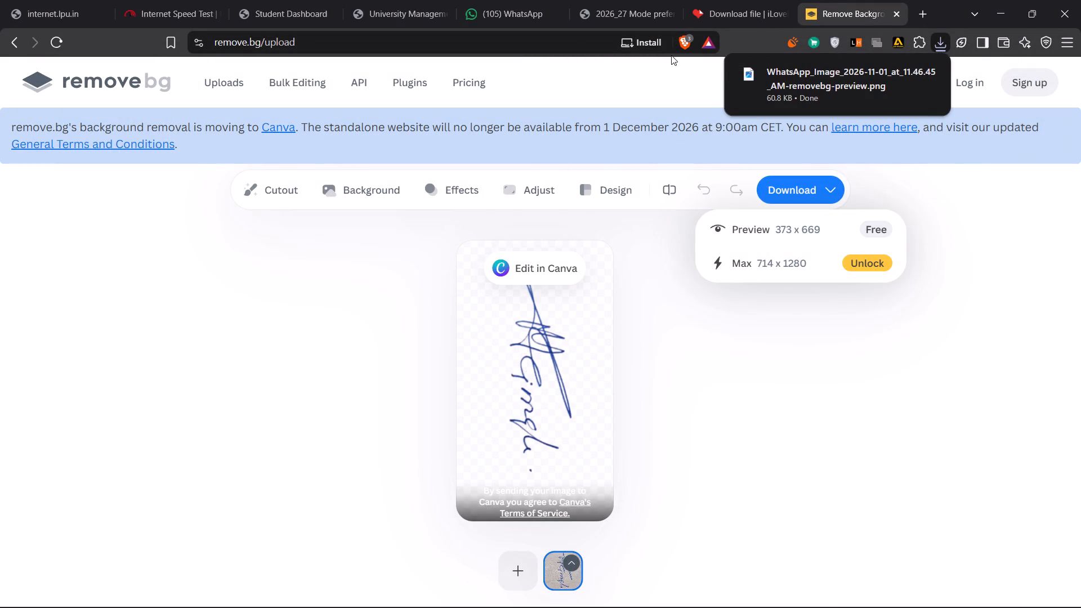
# Switch to the Word form and insert the signature picture from this device above the "Student Signature" label.
pyautogui.hotkey('alt', 'Tab')
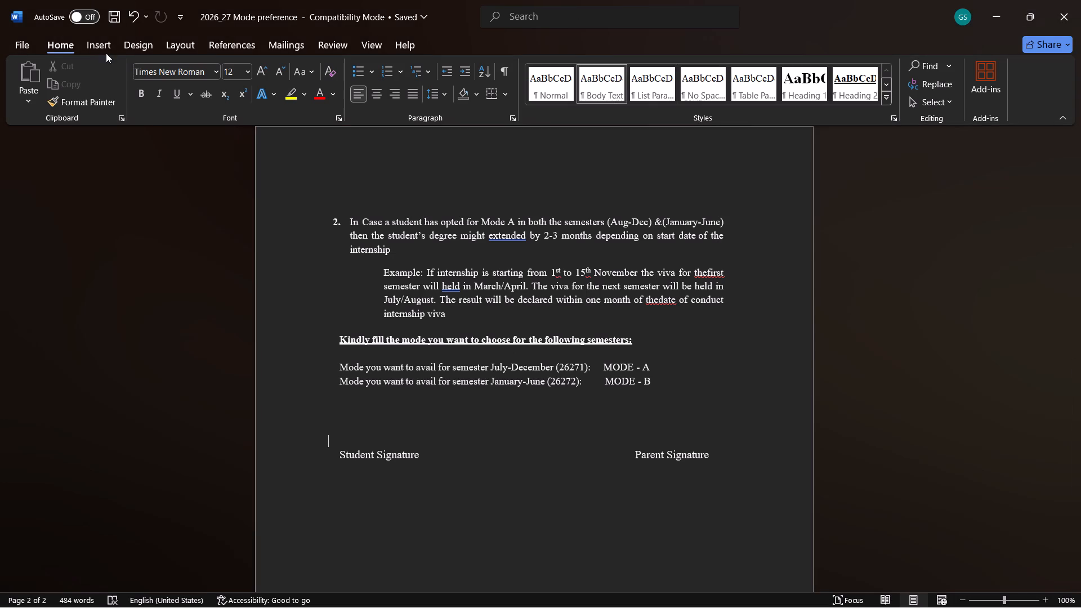
pyautogui.click(106, 51)
pyautogui.click(185, 88)
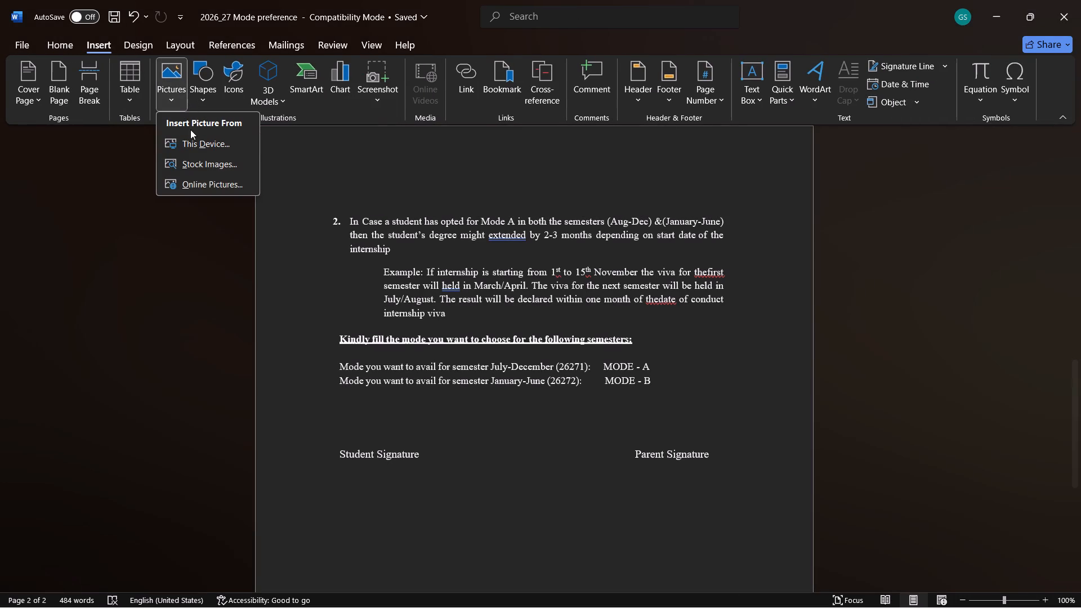
pyautogui.click(191, 134)
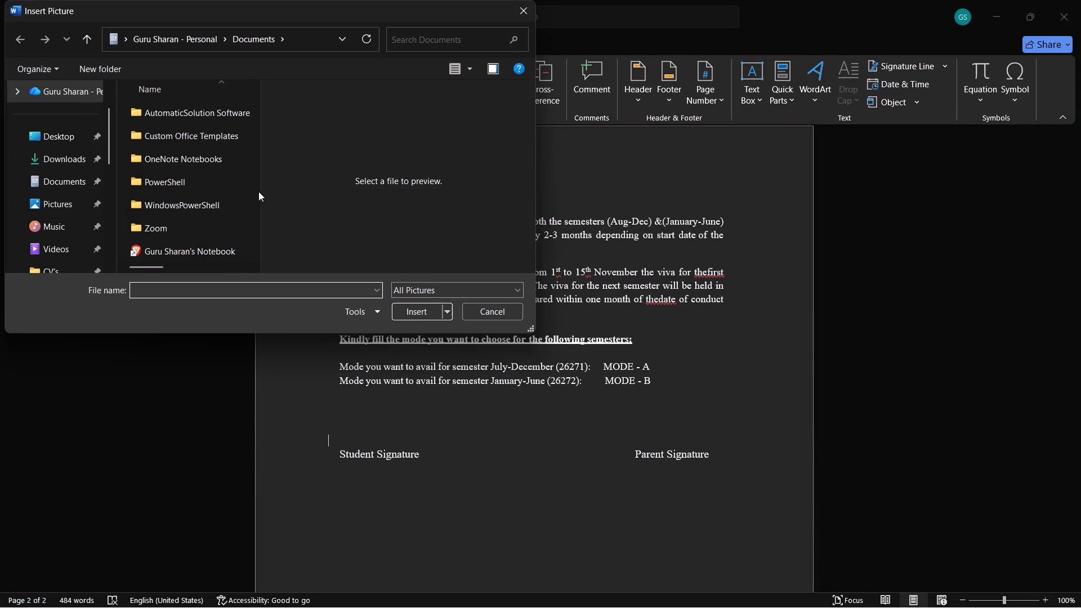
# Insert the saved signature PNG from the Downloads folder above the "Student Signature" label.
pyautogui.moveTo(262, 187); pyautogui.dragTo(527, 202)
pyautogui.click(78, 156)
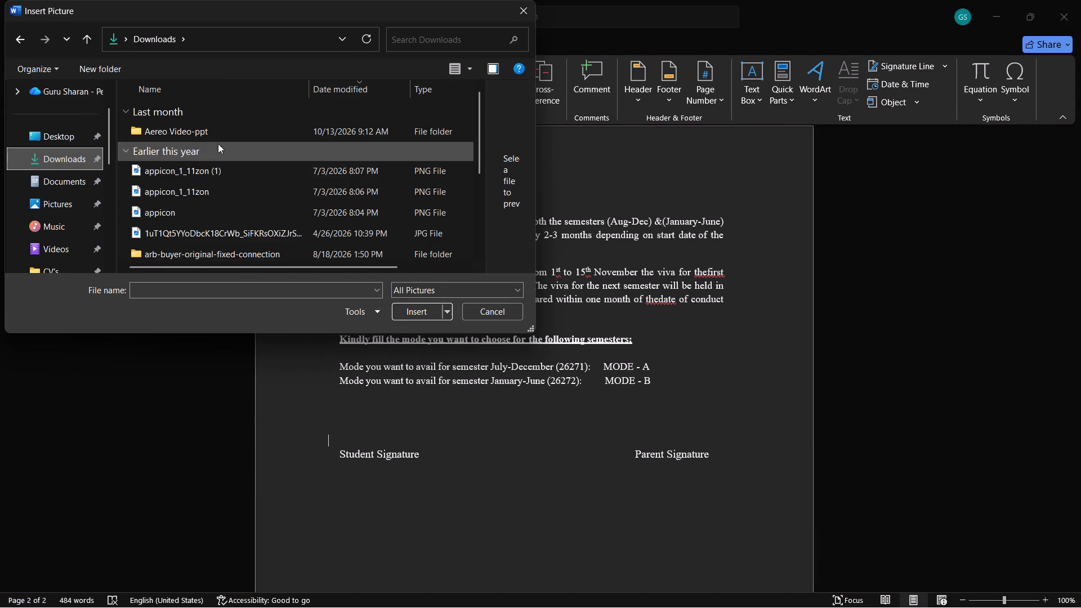
pyautogui.doubleClick(231, 132)
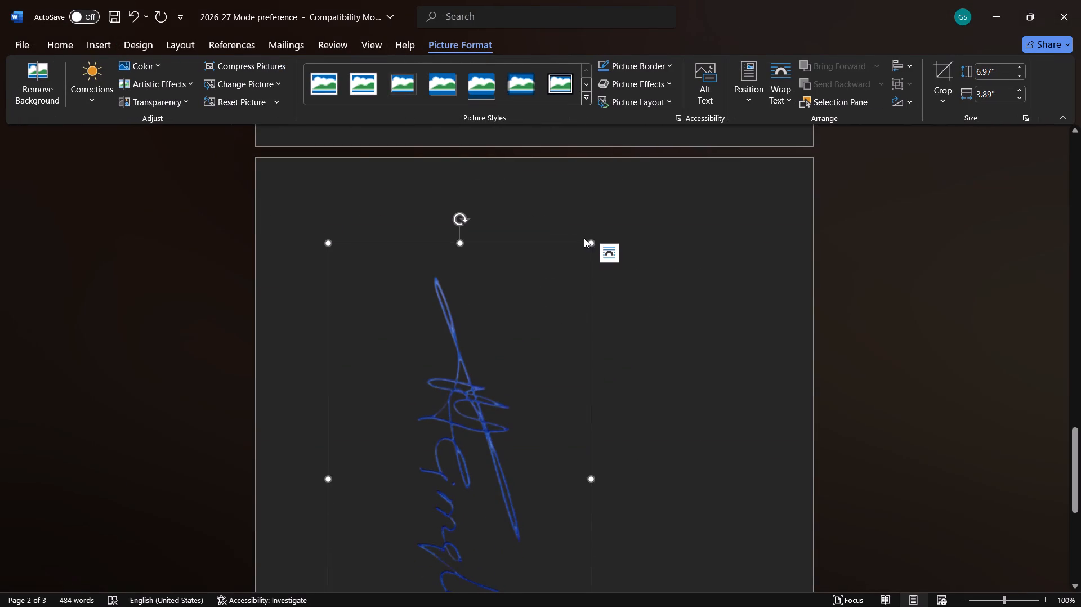
# Shrink the signature picture proportionally to about 3.32" high by 1.85" wide above the "Student Signature" label.
pyautogui.moveTo(593, 238); pyautogui.dragTo(293, 525)
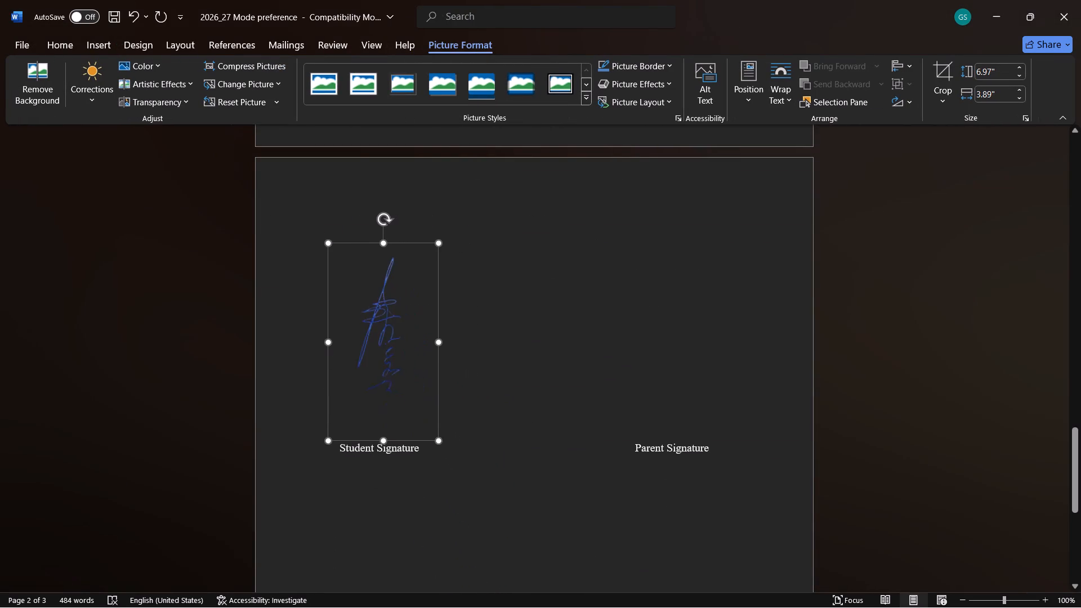
pyautogui.moveTo(293, 525); pyautogui.dragTo(202, 558)
pyautogui.scroll(2, 436, 173)
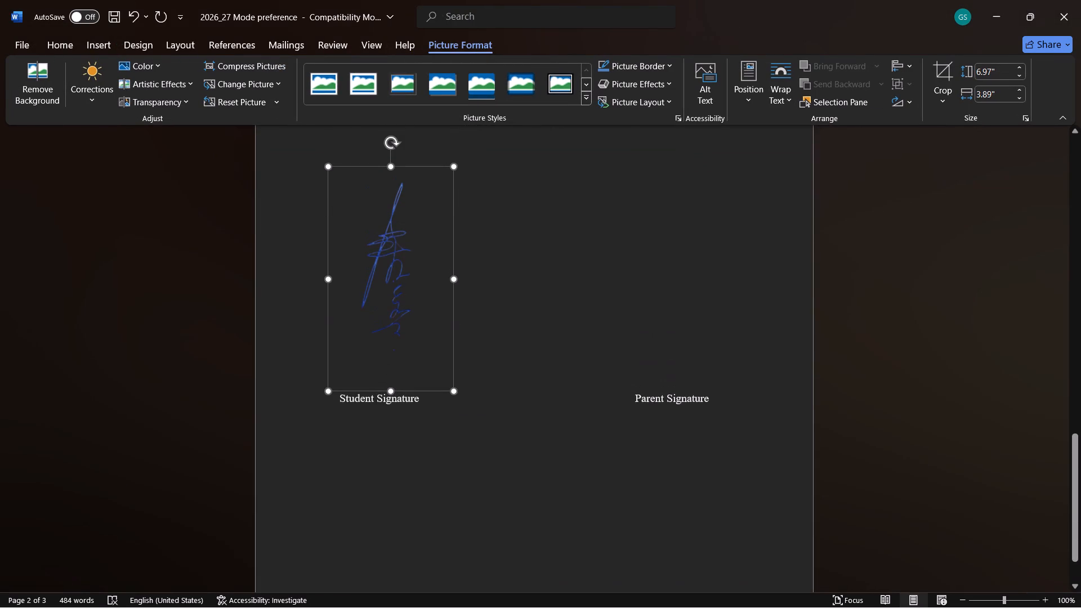
# Rotate the signature picture counterclockwise from its vertical orientation toward a horizontal reading direction.
pyautogui.click(390, 141)
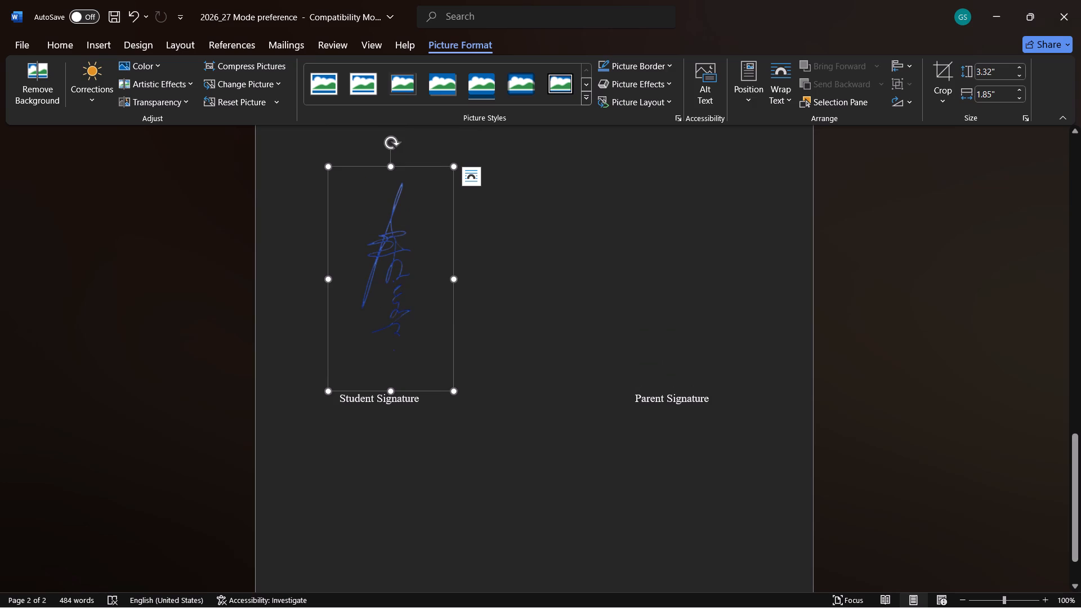
pyautogui.moveTo(391, 142); pyautogui.dragTo(276, 355)
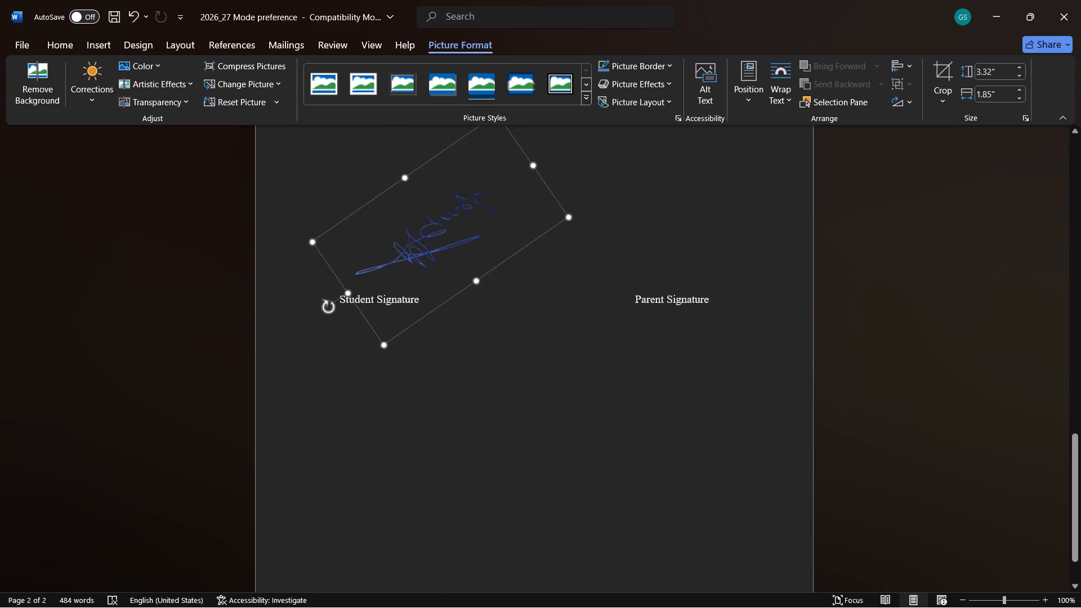
# Rotate the inserted signature picture a quarter turn counterclockwise so the signature reads horizontally above "Student Signature".
pyautogui.moveTo(276, 355); pyautogui.dragTo(518, 199)
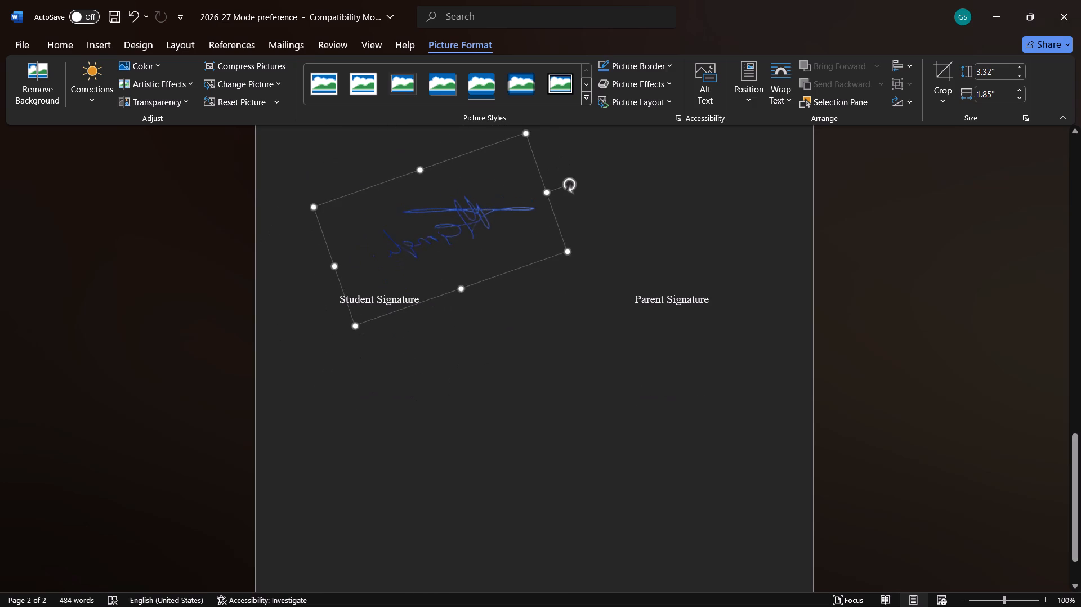
pyautogui.moveTo(518, 199); pyautogui.dragTo(237, 427)
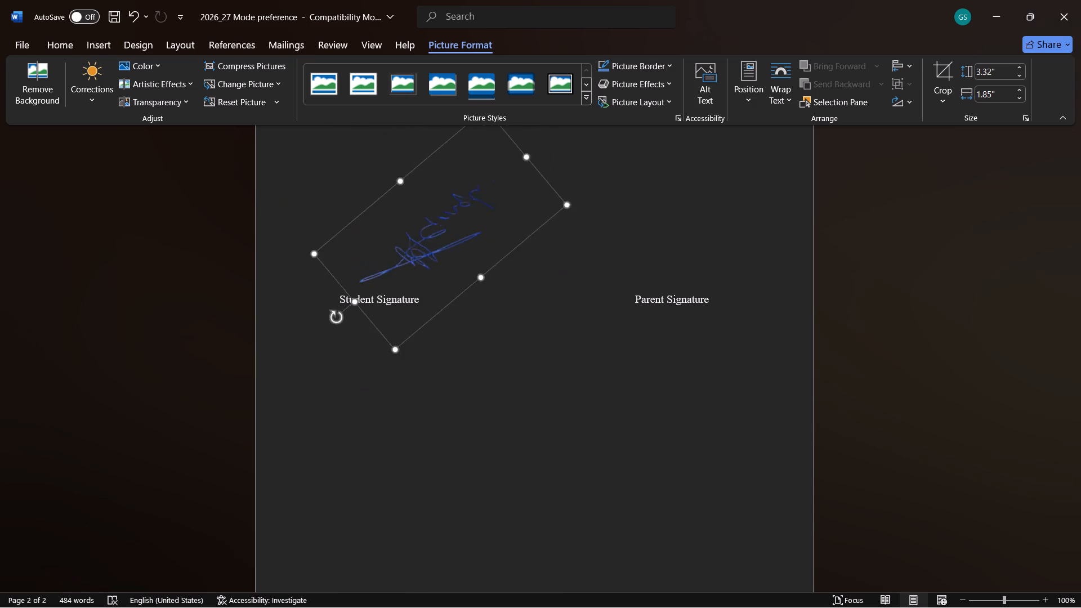
pyautogui.moveTo(237, 427); pyautogui.dragTo(642, 288)
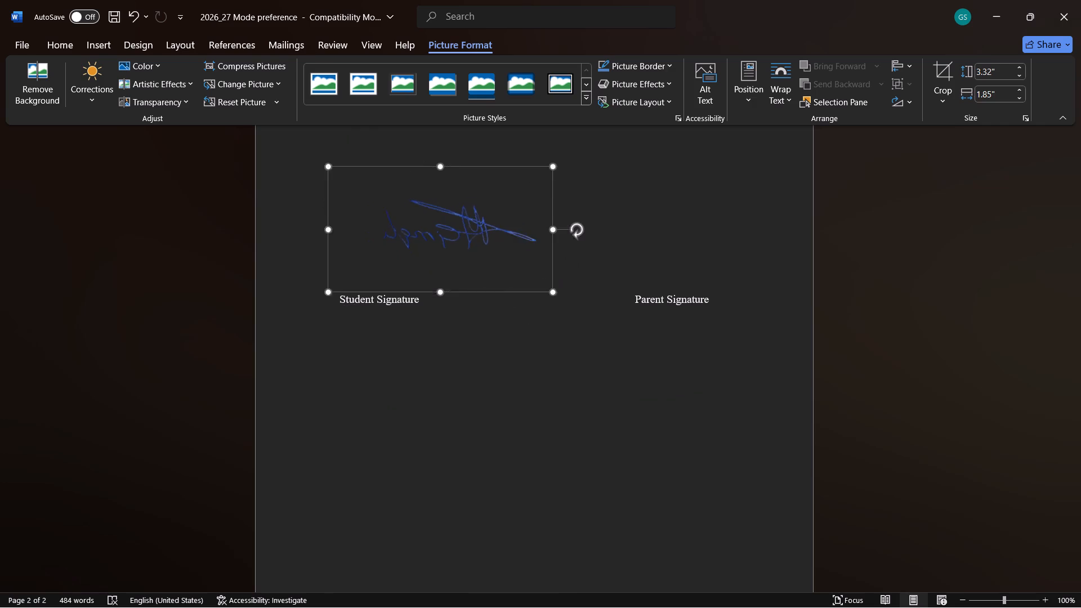
pyautogui.moveTo(642, 288); pyautogui.dragTo(297, 260)
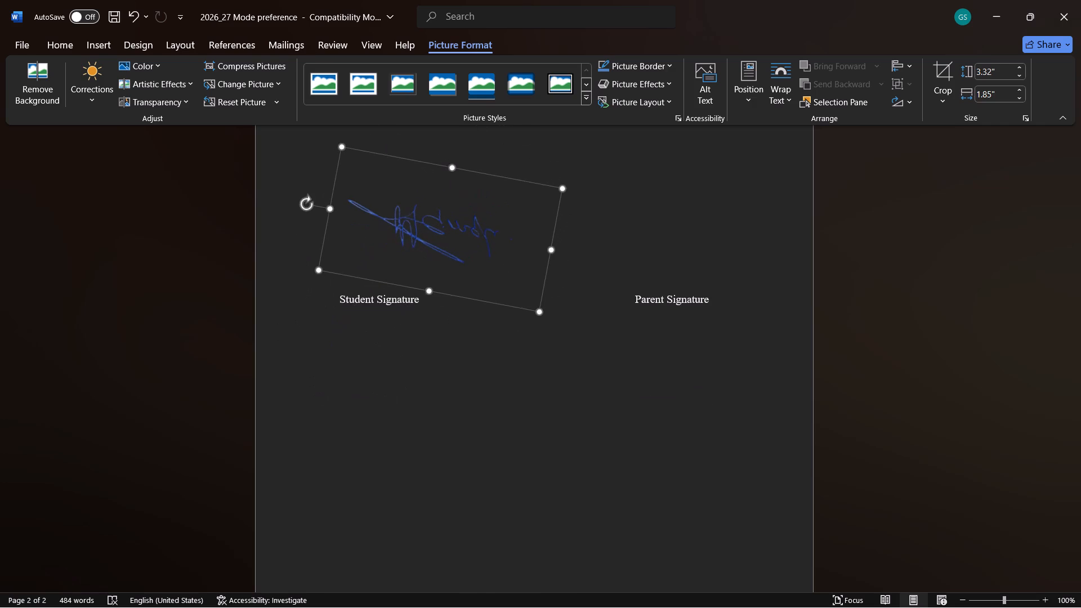
pyautogui.moveTo(297, 260); pyautogui.dragTo(633, 347)
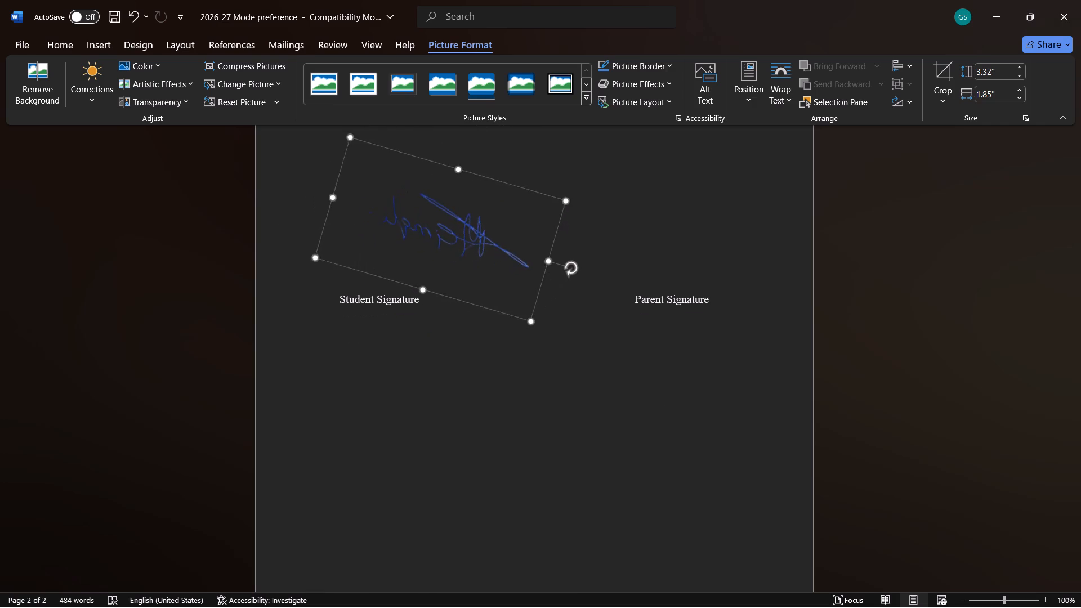
pyautogui.moveTo(633, 347); pyautogui.dragTo(482, 184)
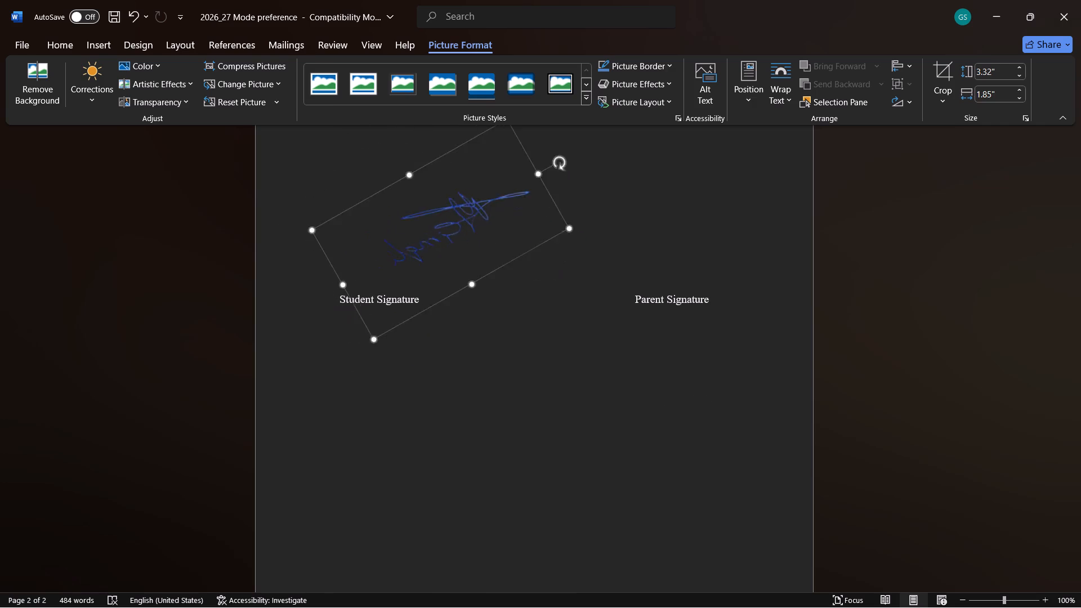
pyautogui.moveTo(482, 184); pyautogui.dragTo(250, 362)
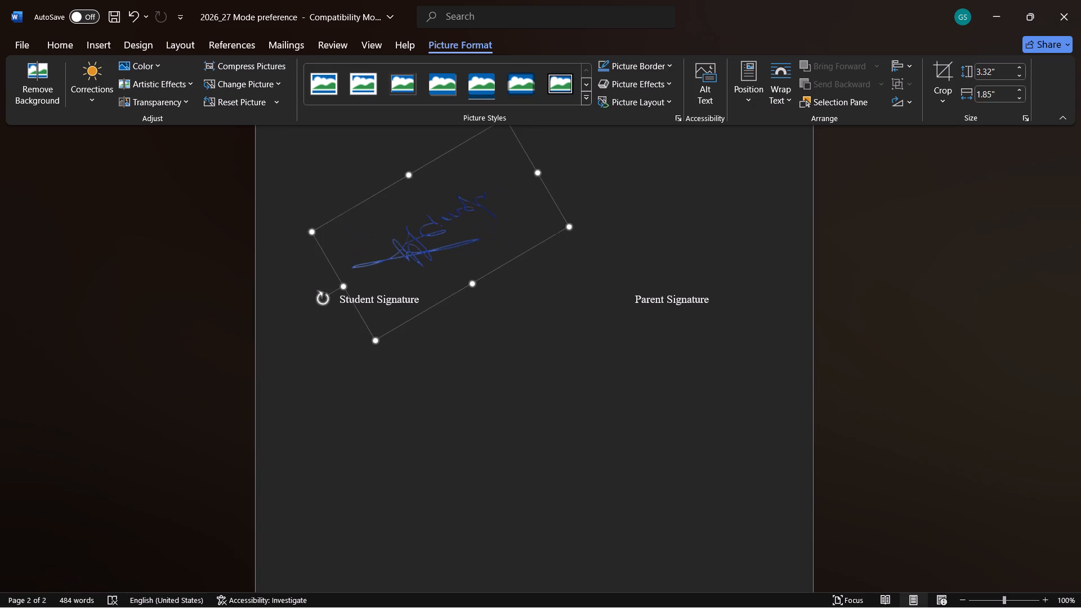
pyautogui.moveTo(250, 362); pyautogui.dragTo(250, 280)
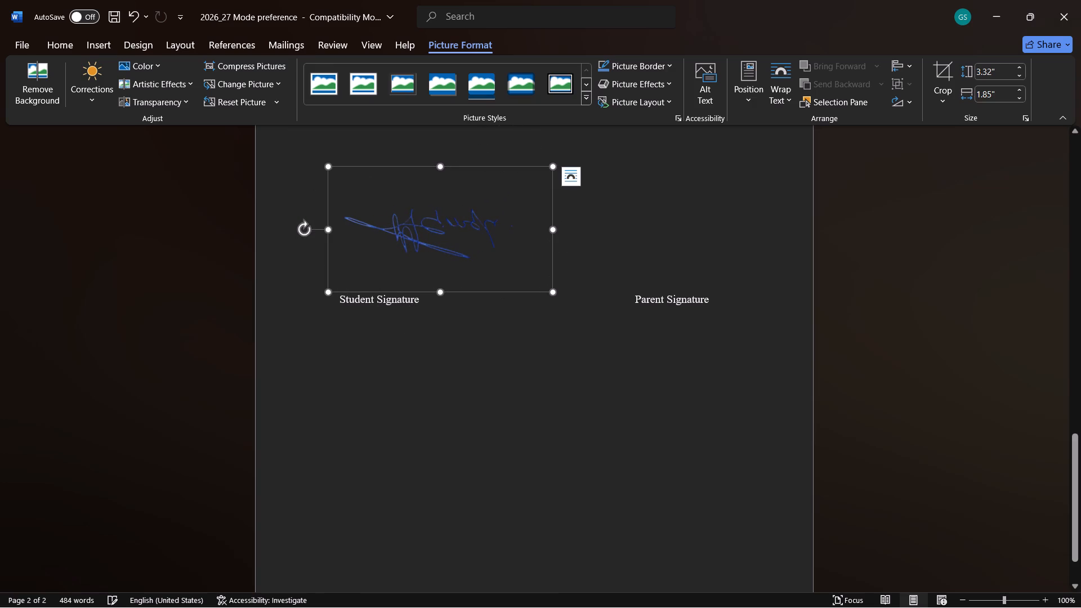
# Deselect the signature picture and open the print preview of the mode preference form.
pyautogui.click(470, 387)
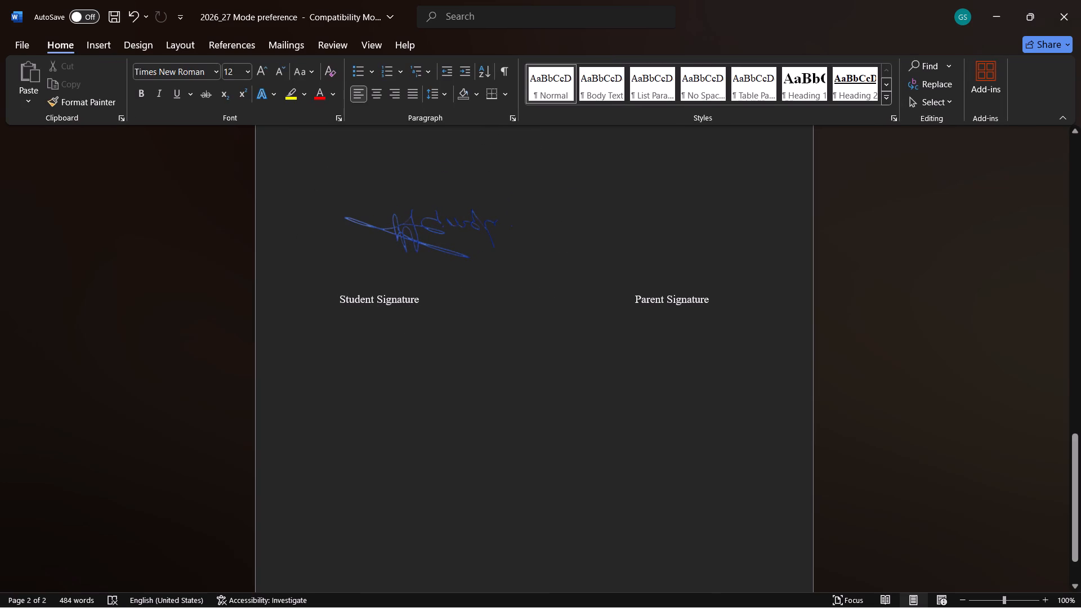
pyautogui.hotkey('ctrl', 'p')
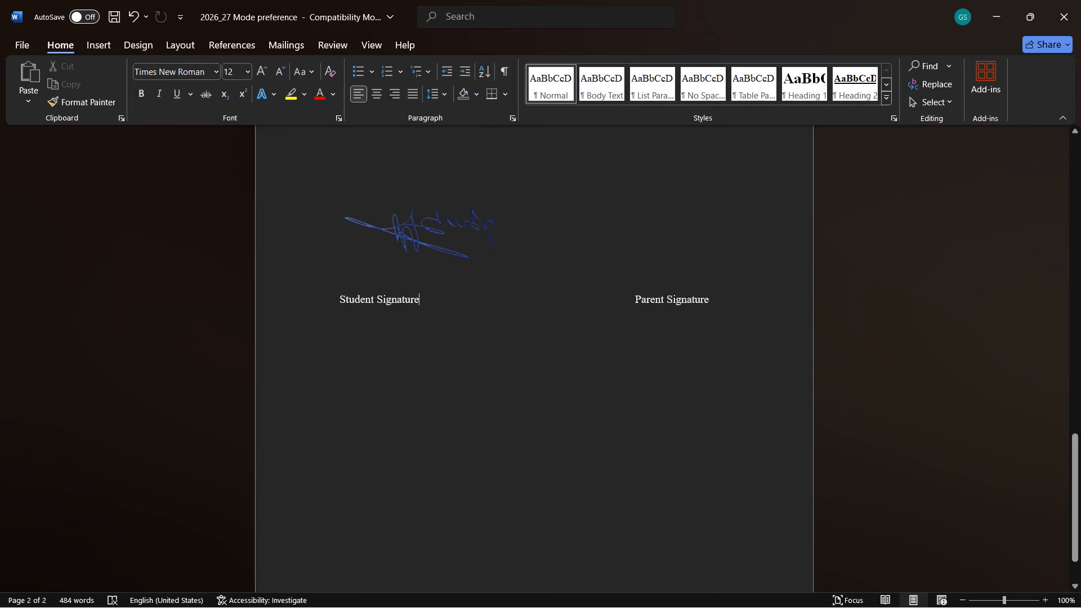
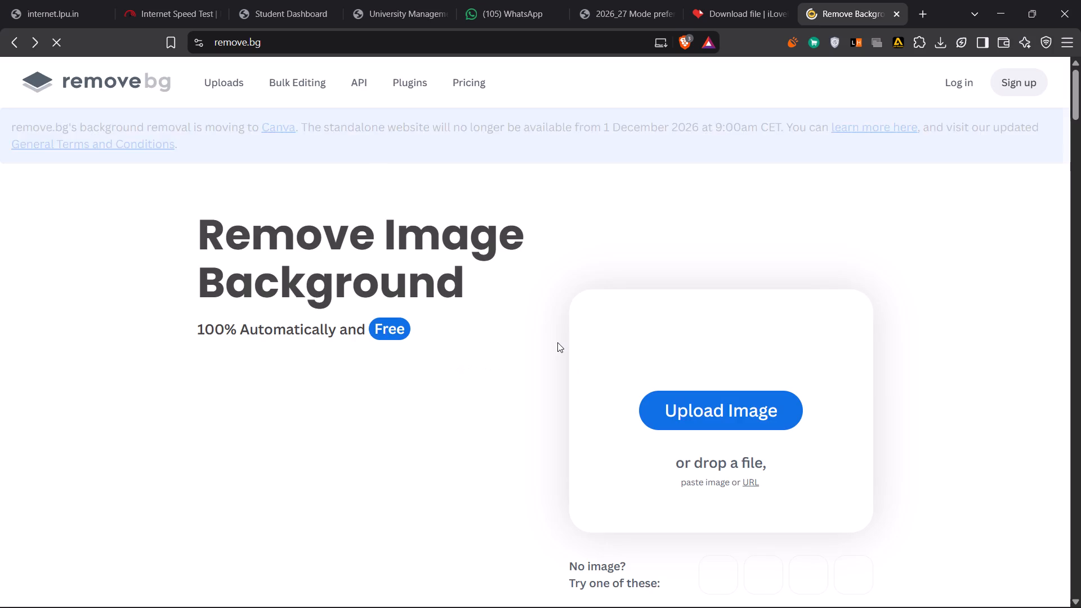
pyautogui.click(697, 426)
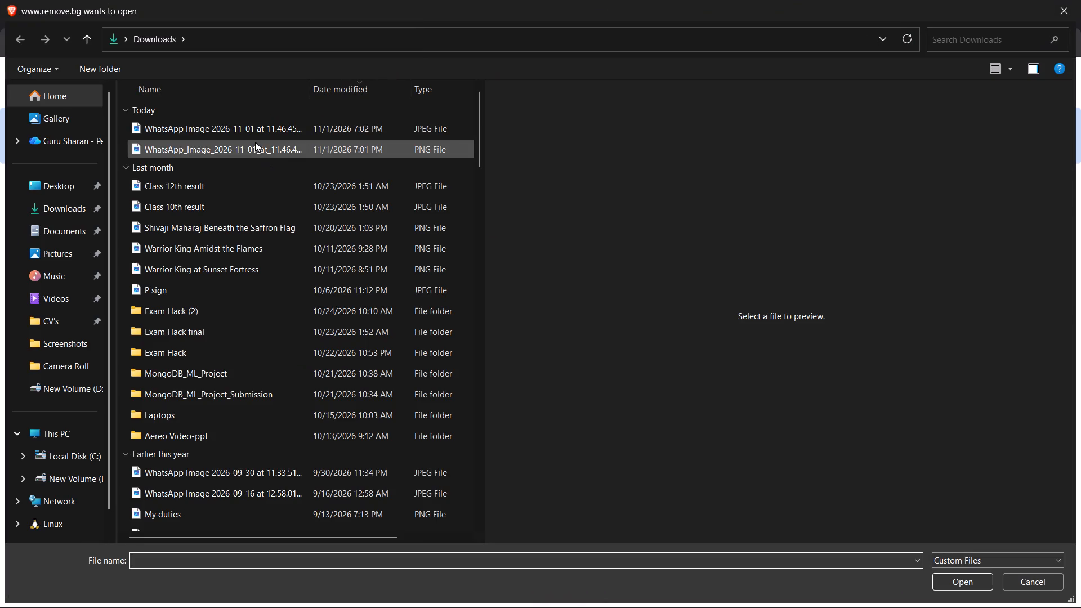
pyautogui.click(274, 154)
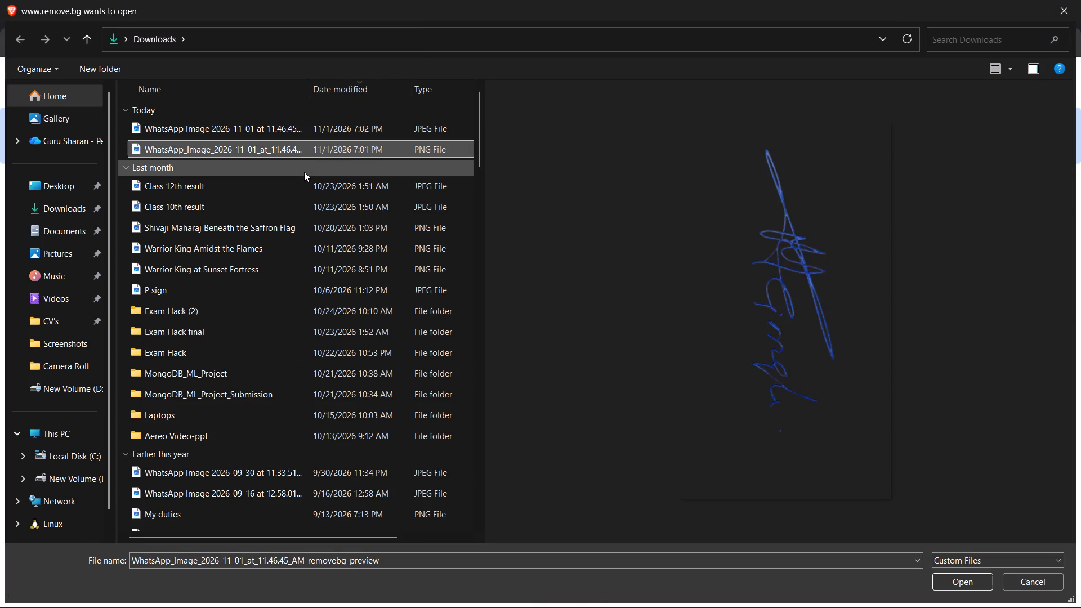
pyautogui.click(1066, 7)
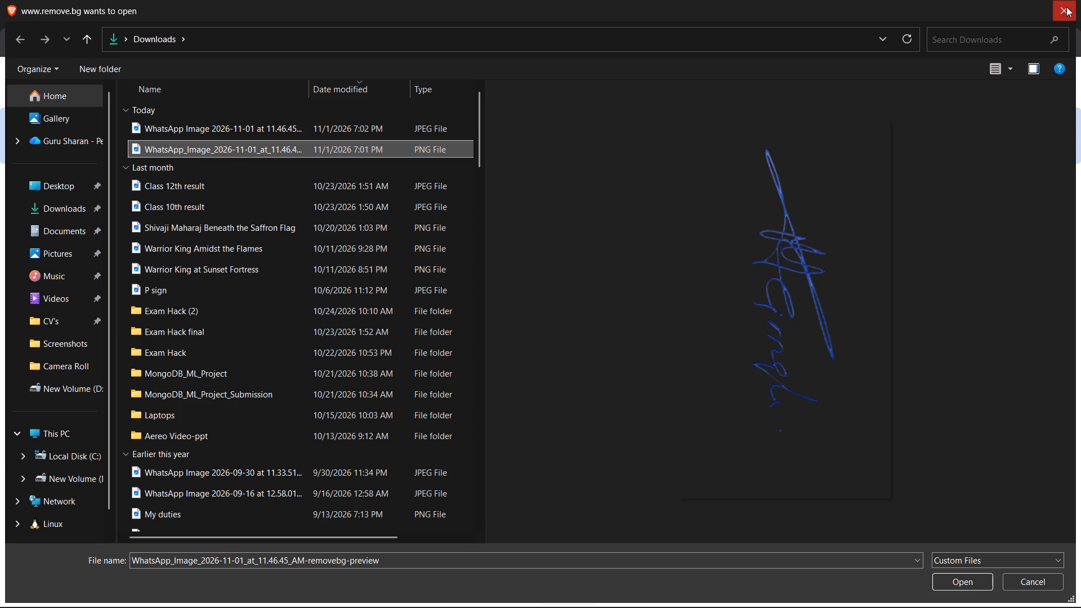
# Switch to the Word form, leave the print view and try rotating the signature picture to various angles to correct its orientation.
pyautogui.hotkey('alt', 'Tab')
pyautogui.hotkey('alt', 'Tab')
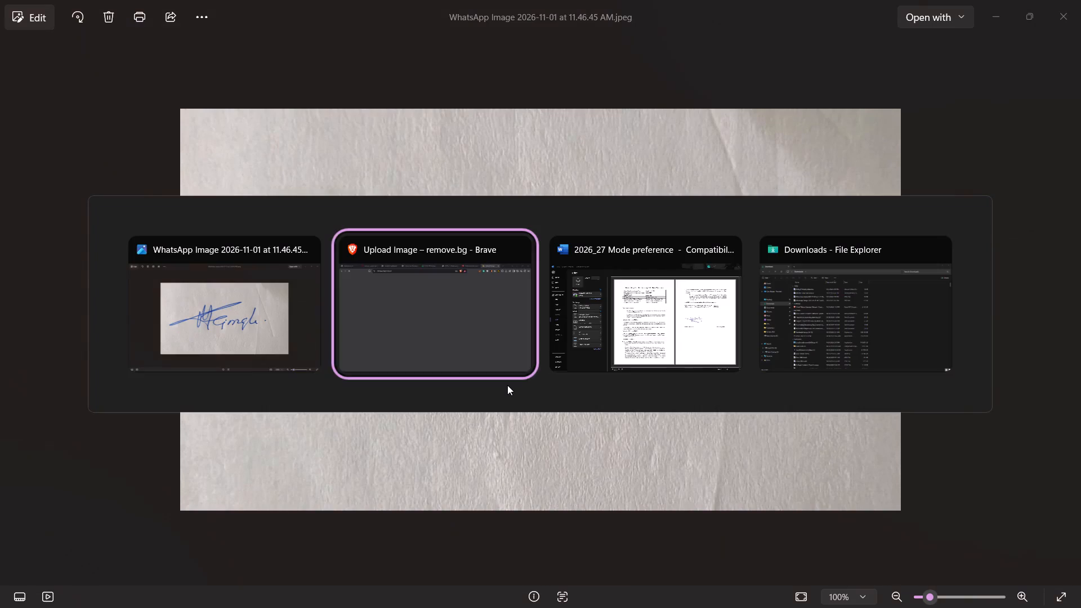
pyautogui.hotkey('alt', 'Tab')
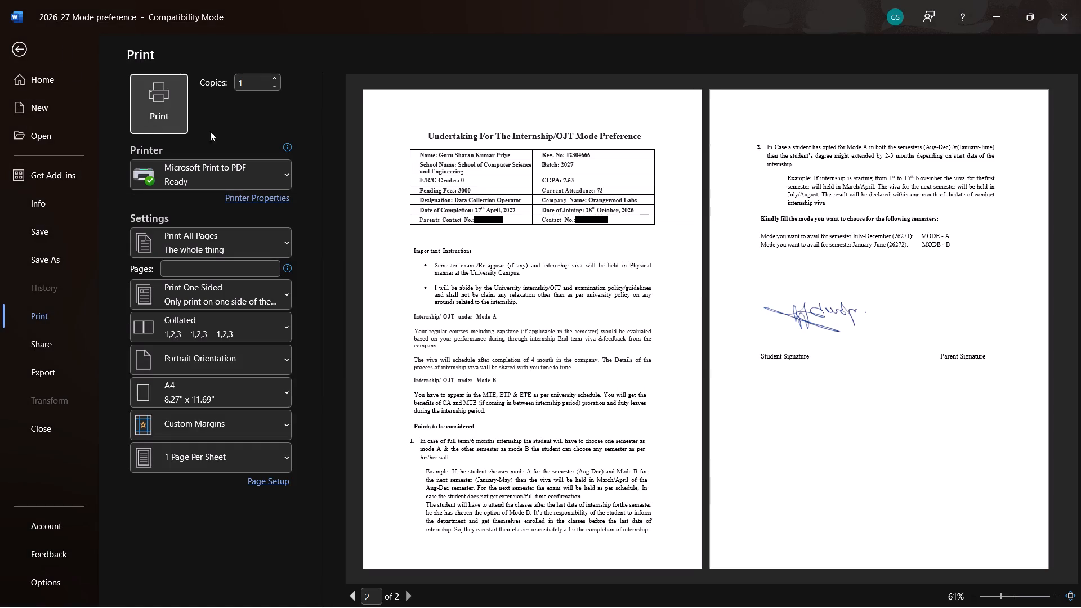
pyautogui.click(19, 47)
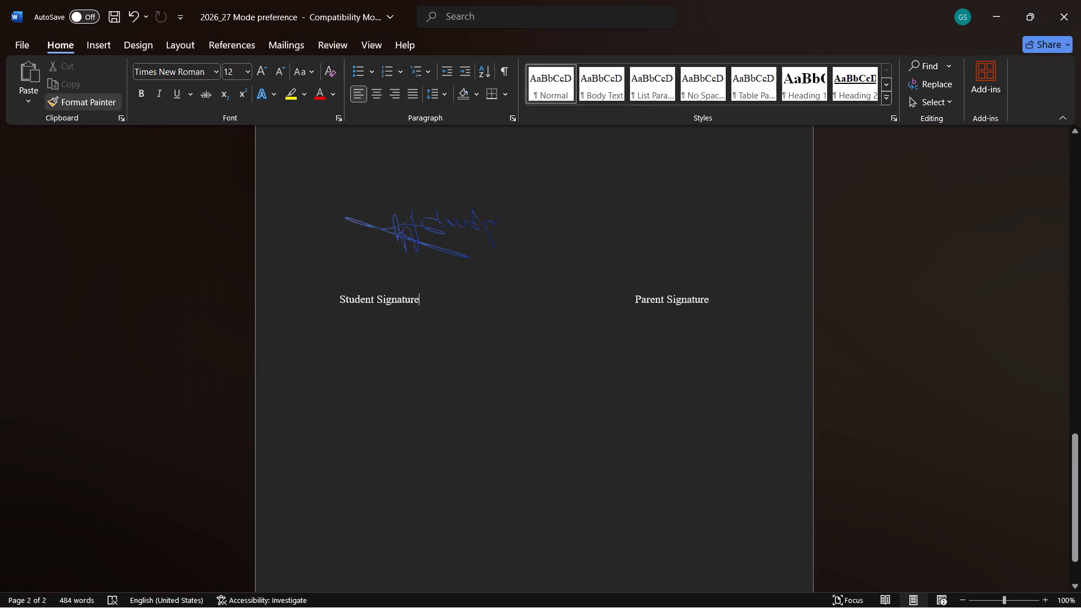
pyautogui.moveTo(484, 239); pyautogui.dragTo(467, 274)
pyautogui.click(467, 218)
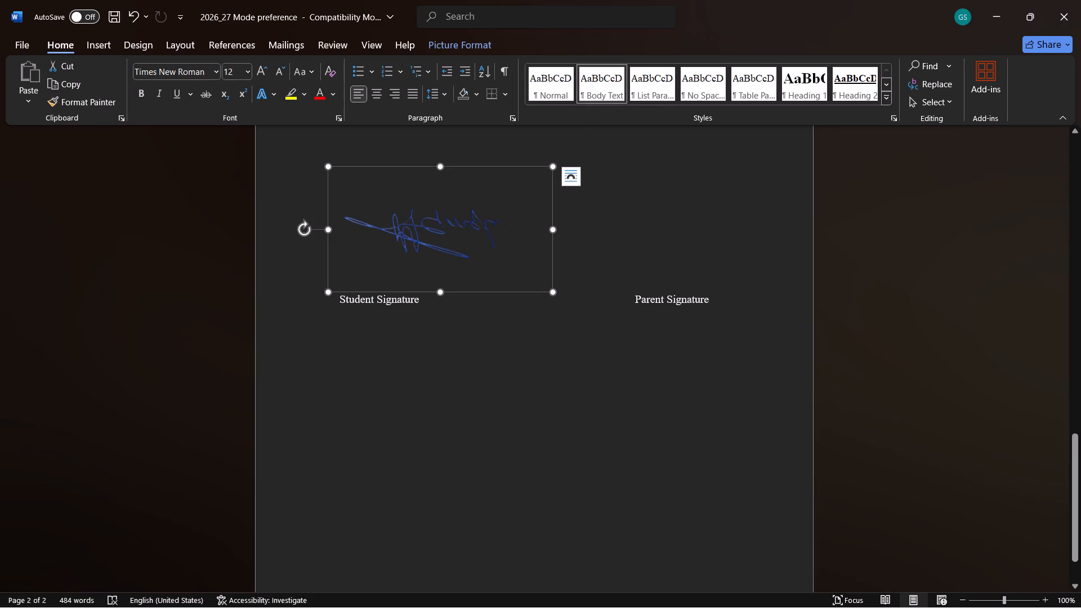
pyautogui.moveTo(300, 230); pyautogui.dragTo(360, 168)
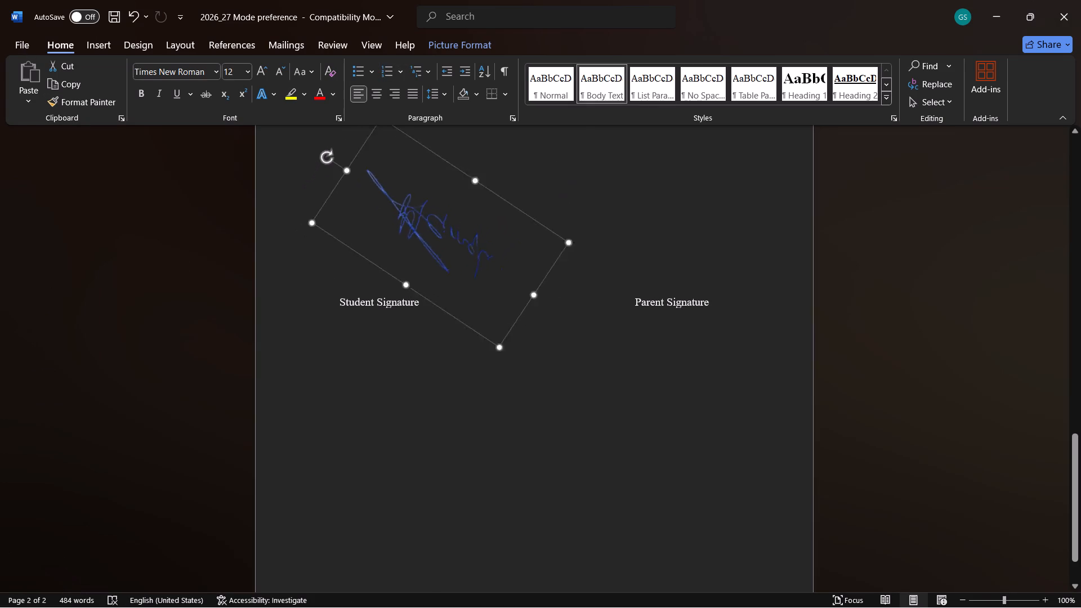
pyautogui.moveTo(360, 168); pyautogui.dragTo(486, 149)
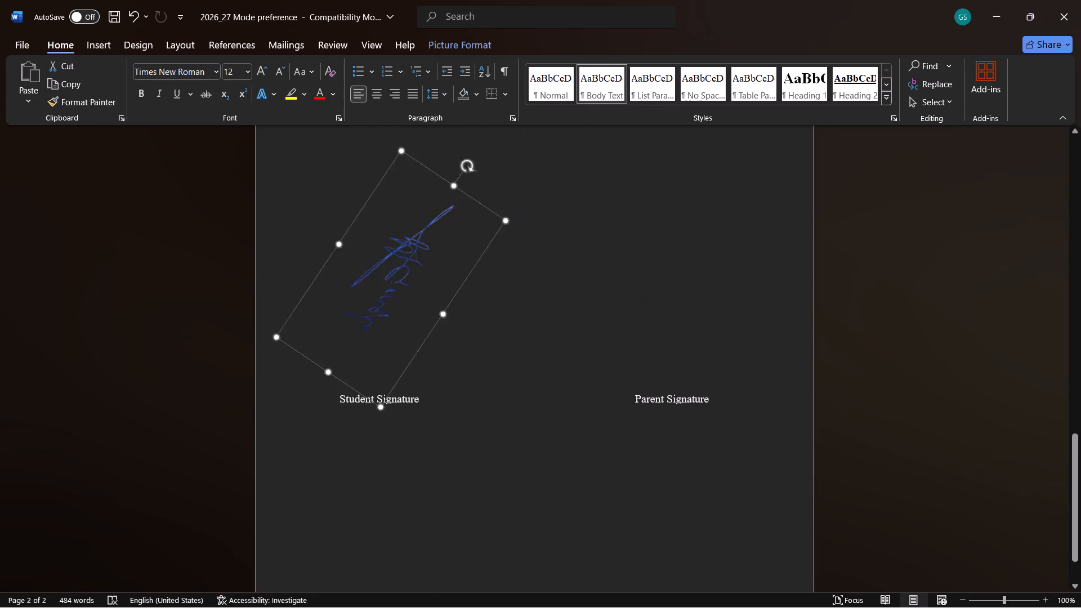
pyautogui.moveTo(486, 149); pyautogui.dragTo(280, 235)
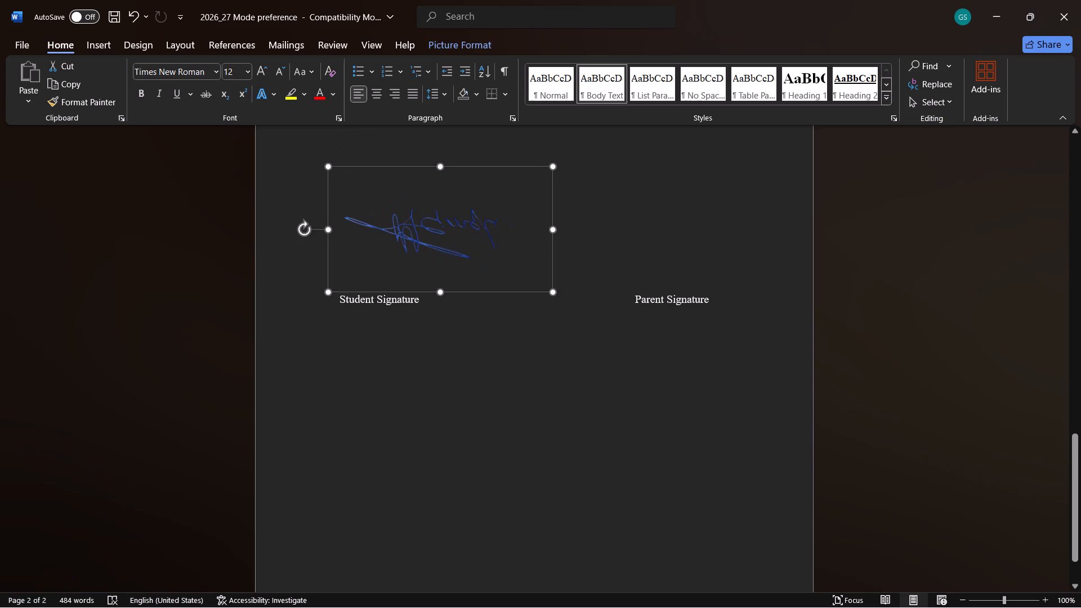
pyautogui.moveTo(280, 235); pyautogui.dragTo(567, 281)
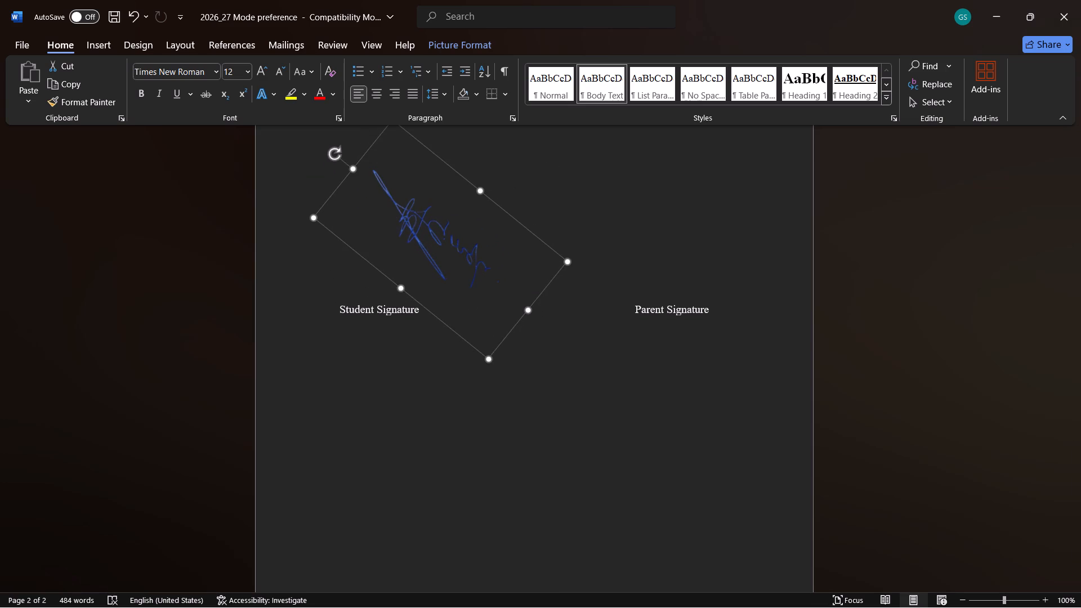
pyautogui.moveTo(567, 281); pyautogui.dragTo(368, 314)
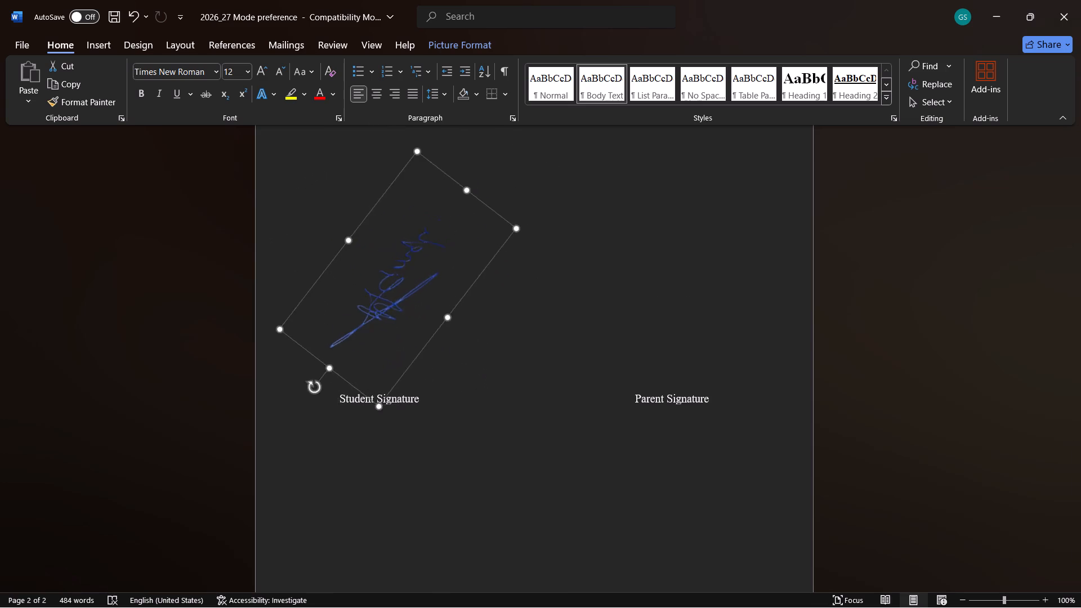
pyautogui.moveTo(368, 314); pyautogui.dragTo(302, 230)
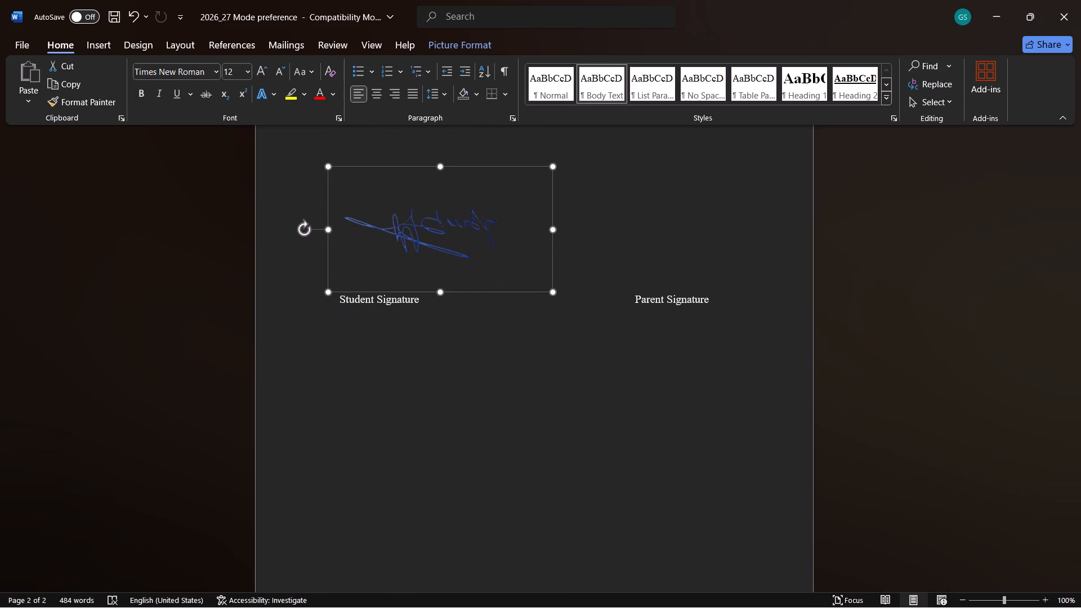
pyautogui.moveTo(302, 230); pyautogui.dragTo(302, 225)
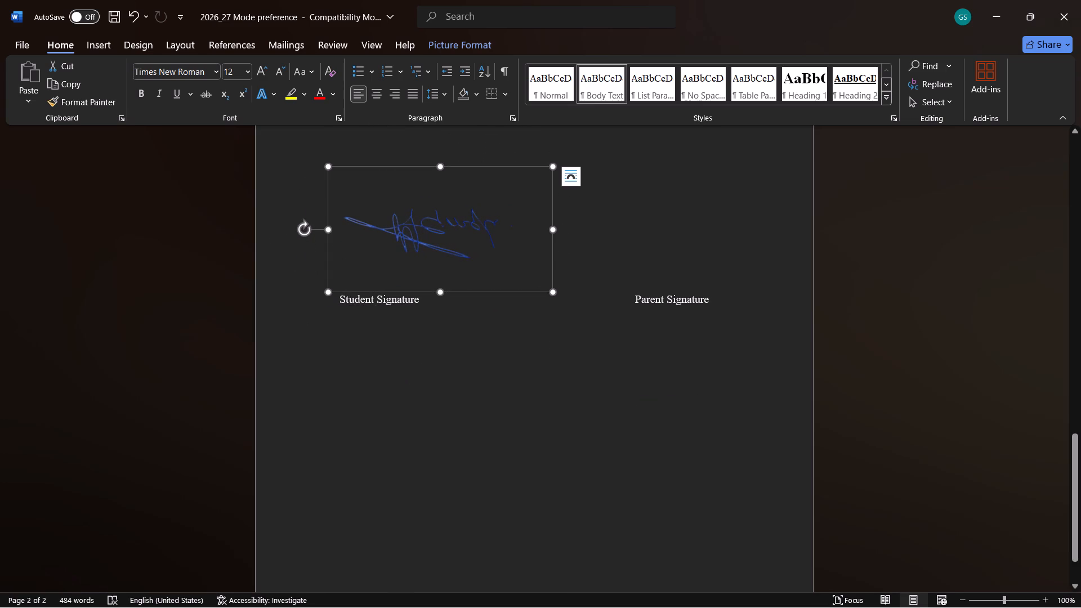
# Check the signature's orientation in the print preview and return to the document.
pyautogui.hotkey('ctrl', 'p')
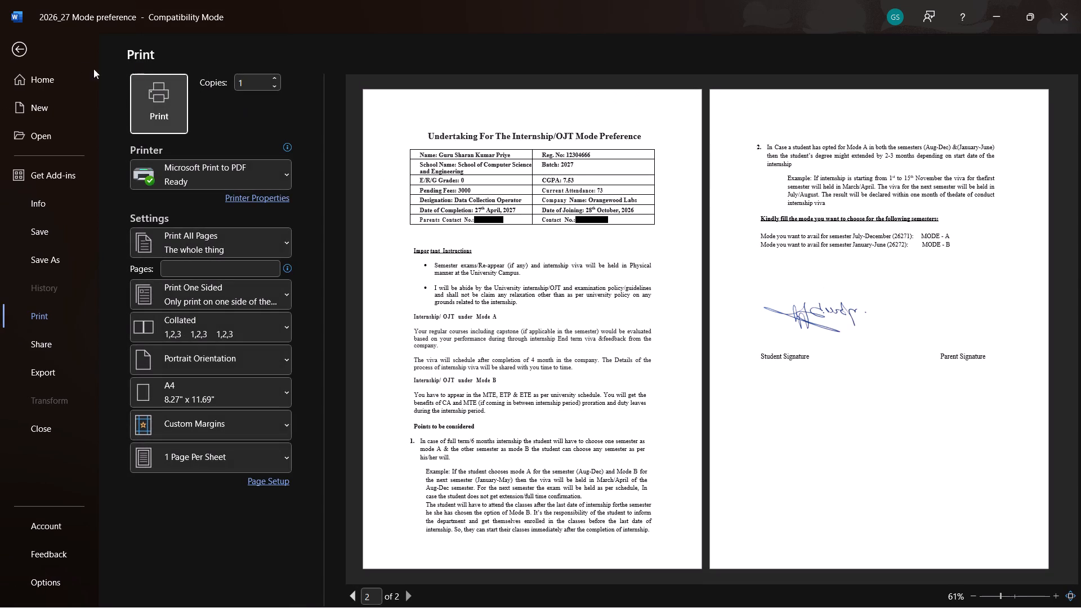
pyautogui.click(24, 51)
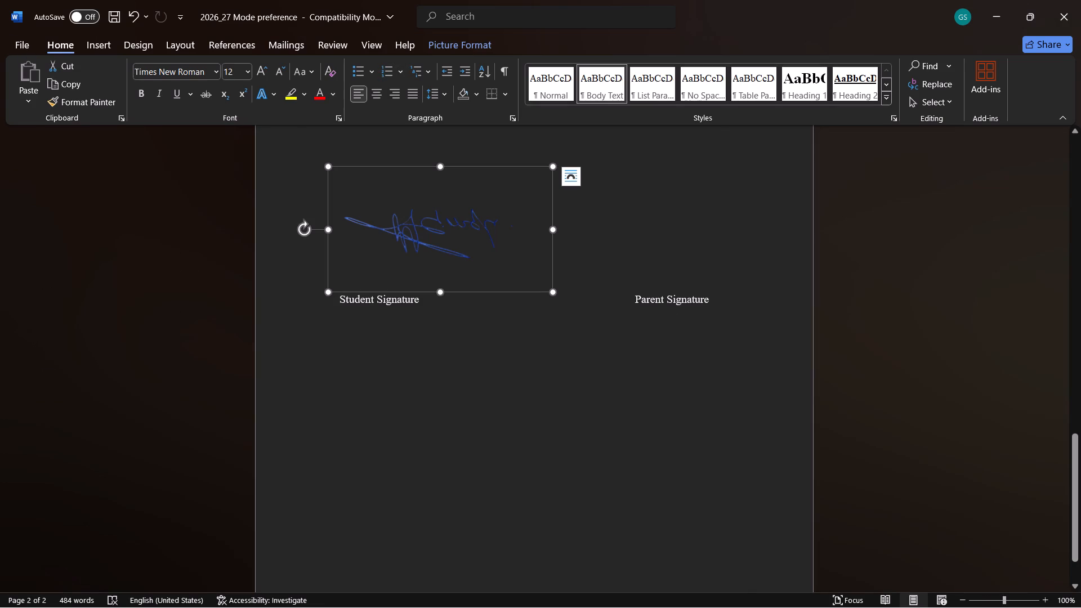
# Delete the signature picture above the "Student Signature" label.
pyautogui.click(462, 164)
pyautogui.press('Delete')
# Switch to Photos and save the upright signature photo as a JPEG in Downloads under its existing name, overwriting the file.
pyautogui.hotkey('alt', 'Tab')
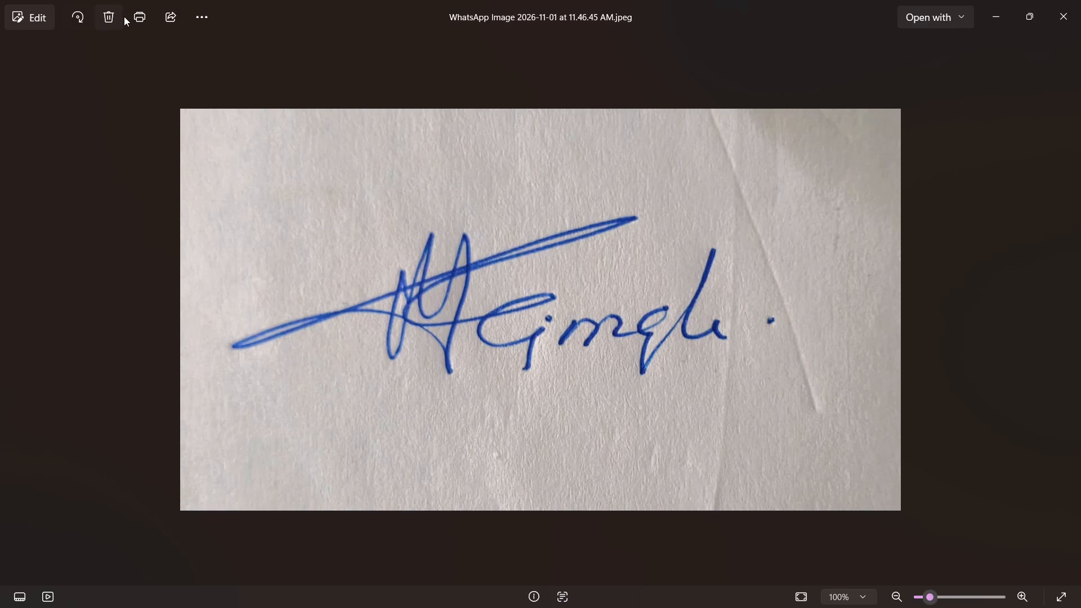
pyautogui.hotkey('ctrl', 's')
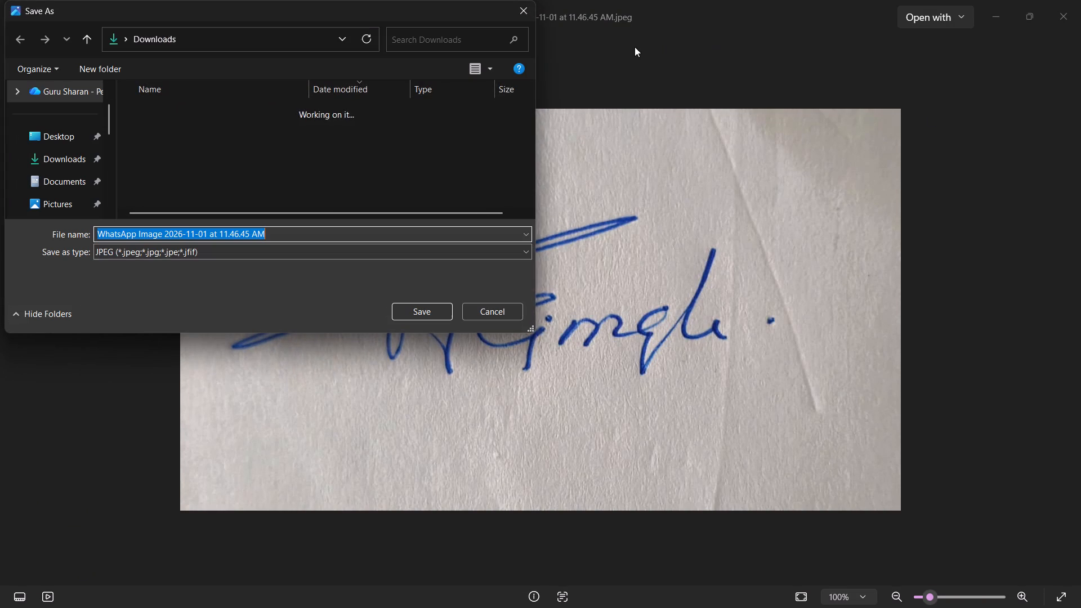
pyautogui.click(417, 308)
pyautogui.click(609, 316)
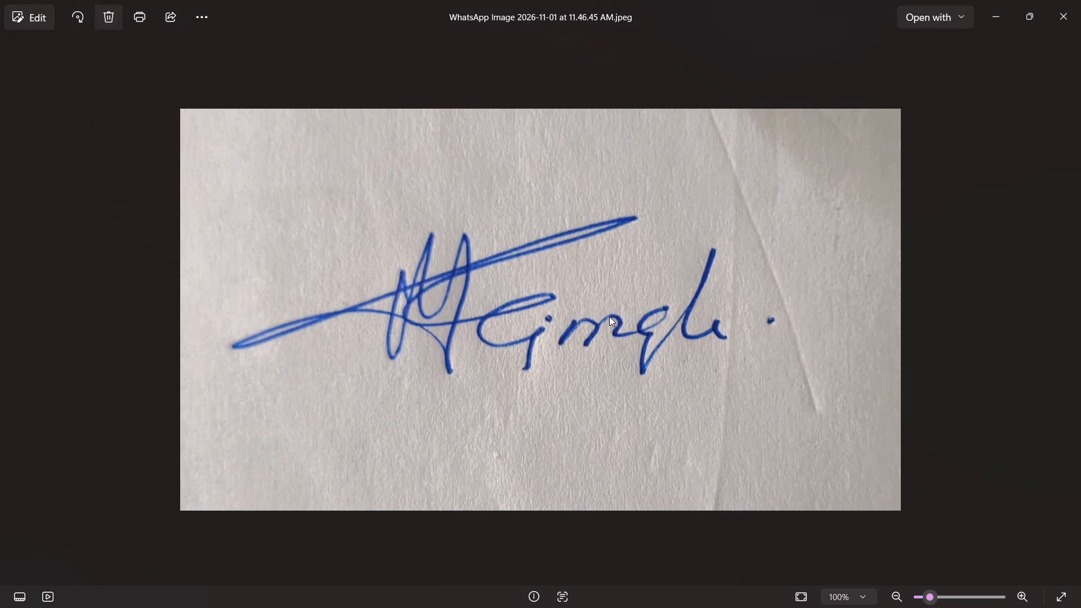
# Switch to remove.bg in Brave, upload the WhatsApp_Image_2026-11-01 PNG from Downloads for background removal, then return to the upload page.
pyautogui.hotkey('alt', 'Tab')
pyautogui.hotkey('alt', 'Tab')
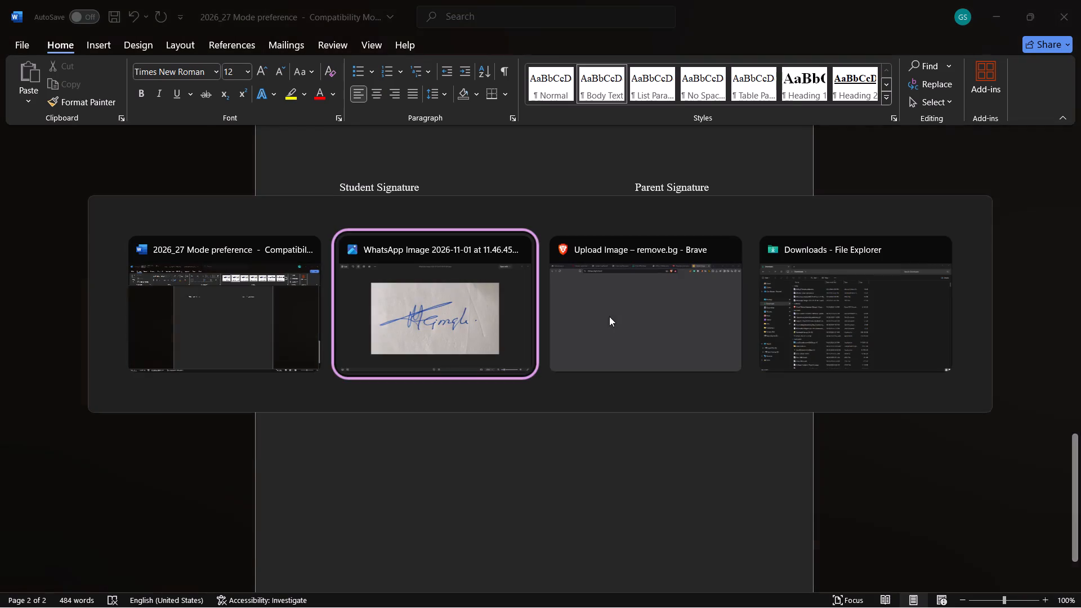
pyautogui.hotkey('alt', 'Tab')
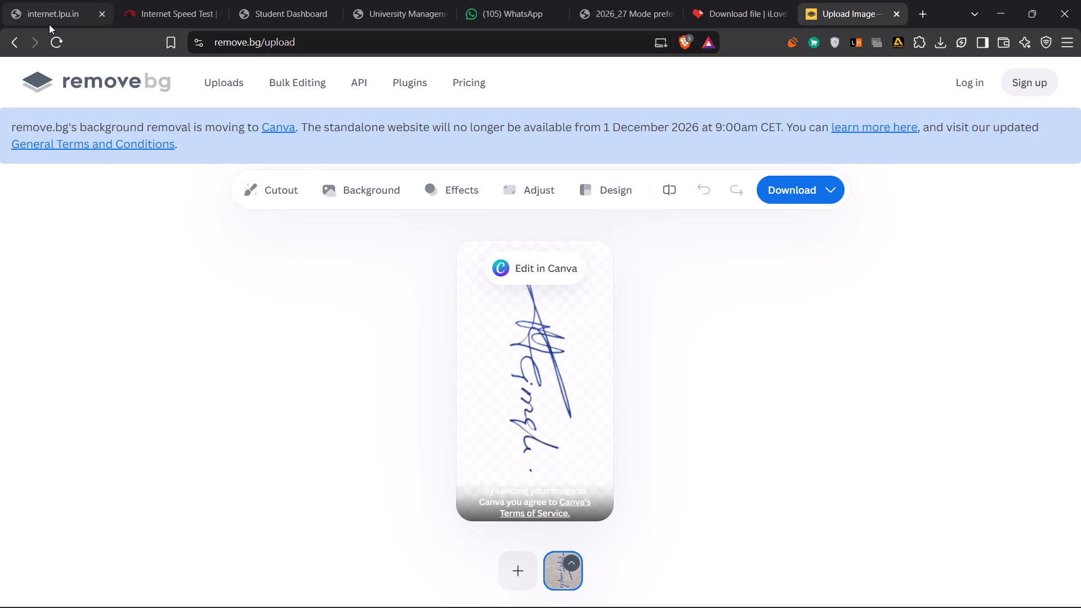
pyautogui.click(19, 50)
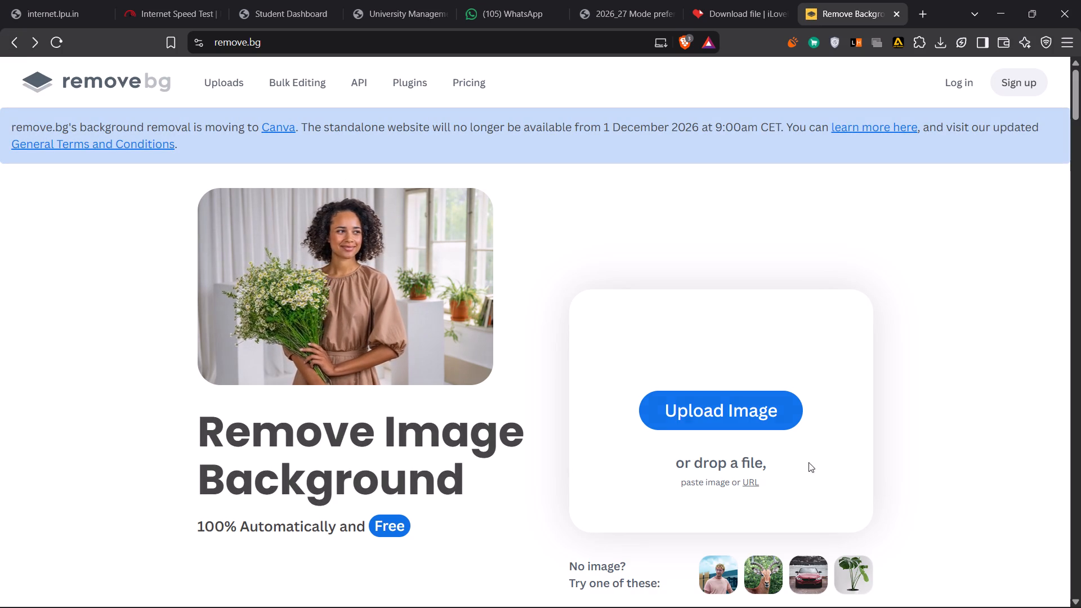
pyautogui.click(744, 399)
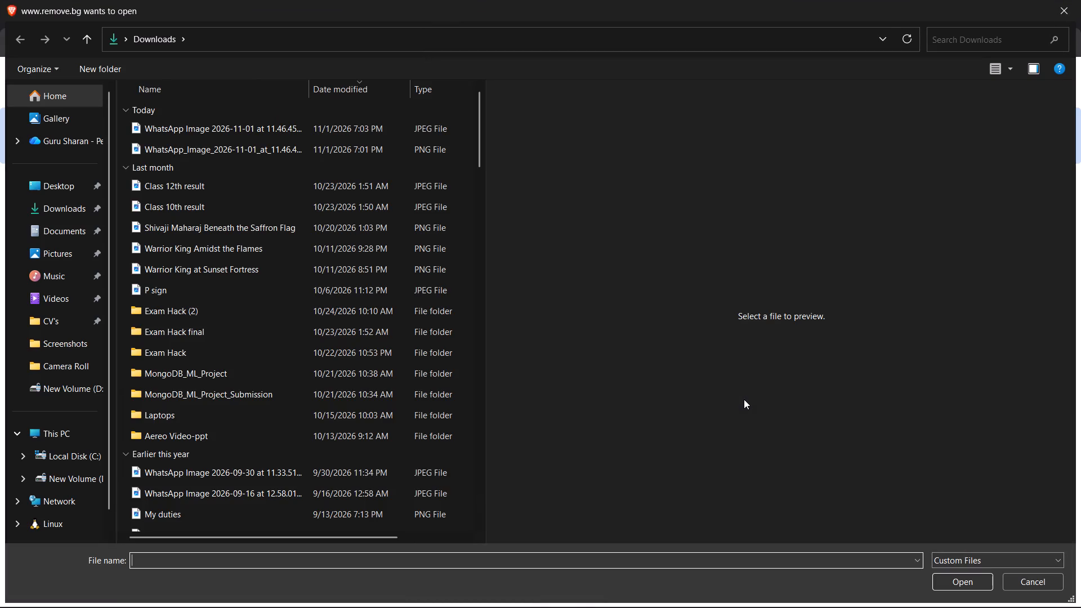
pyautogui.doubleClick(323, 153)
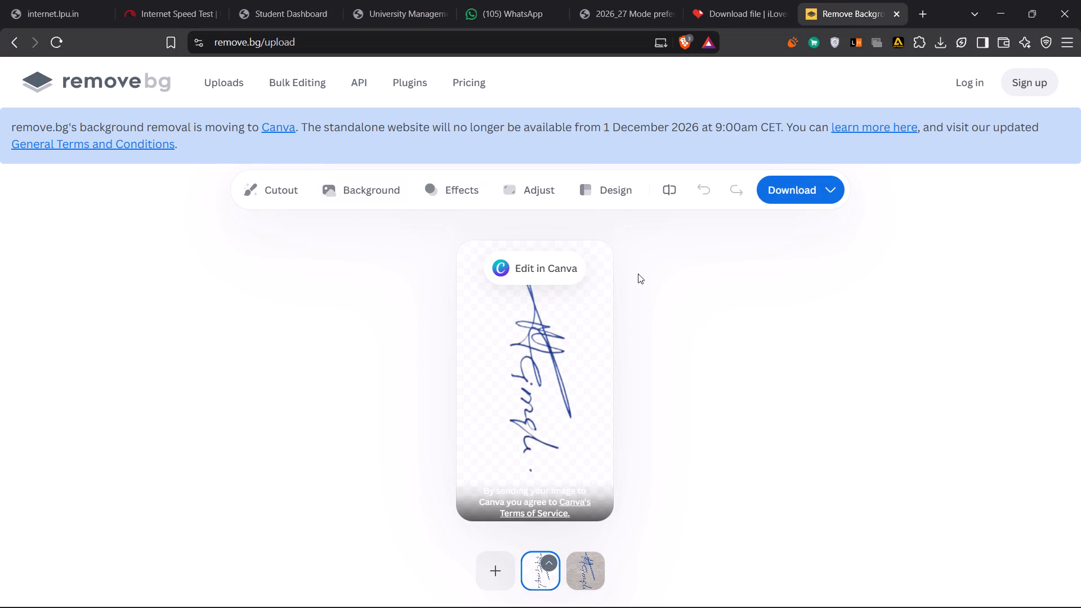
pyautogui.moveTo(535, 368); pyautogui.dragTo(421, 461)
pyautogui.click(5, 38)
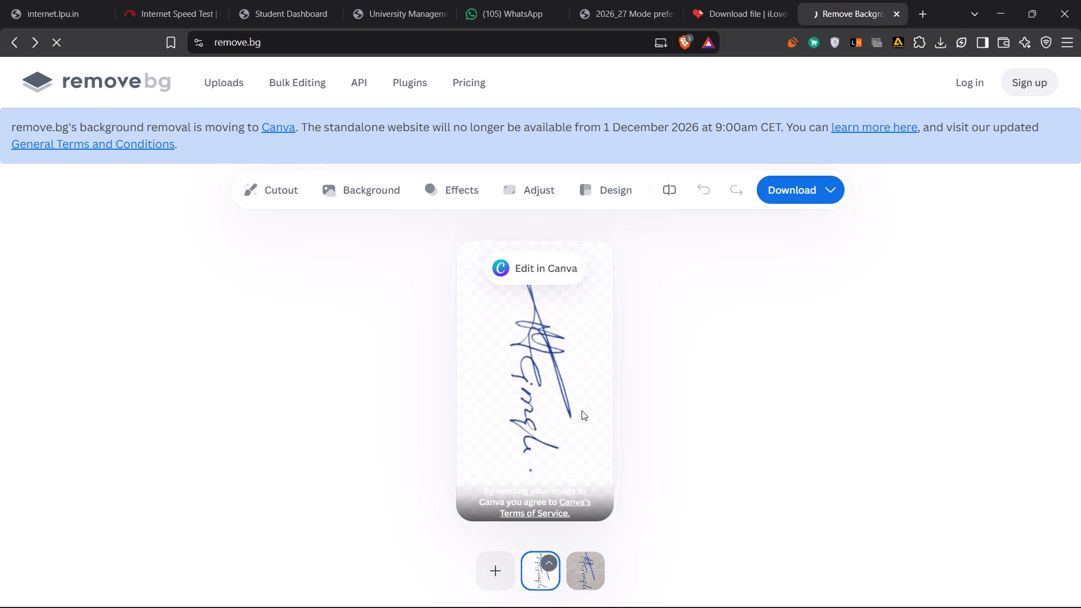
# Open the WhatsApp Image 2026-11-01 JPEG from Downloads in File Explorer to check its orientation, and close the photo.
pyautogui.hotkey('alt', 'Tab')
pyautogui.hotkey('alt', 'Tab')
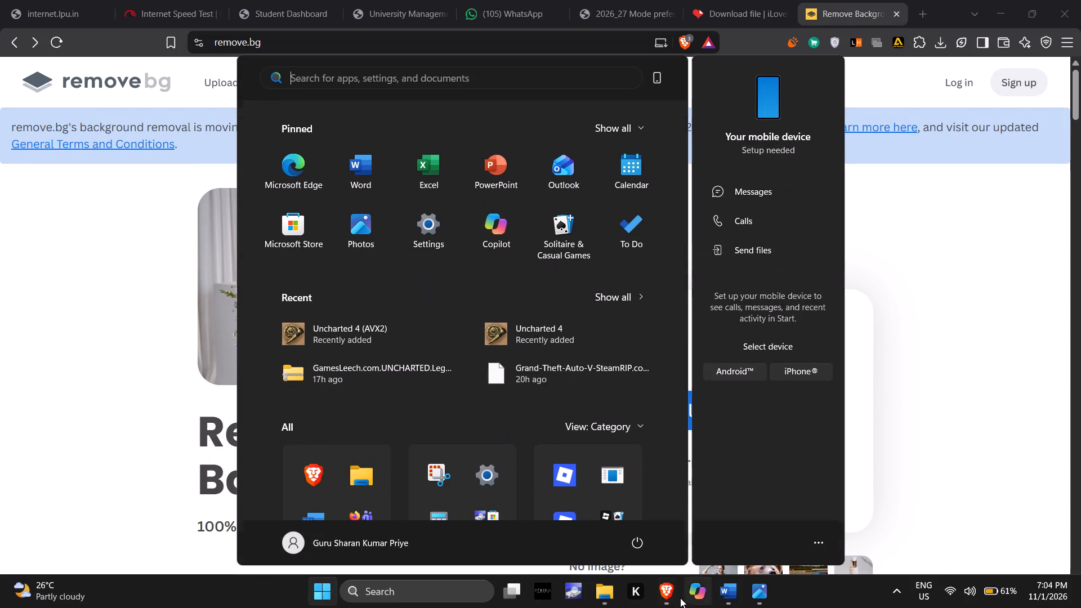
pyautogui.click(598, 579)
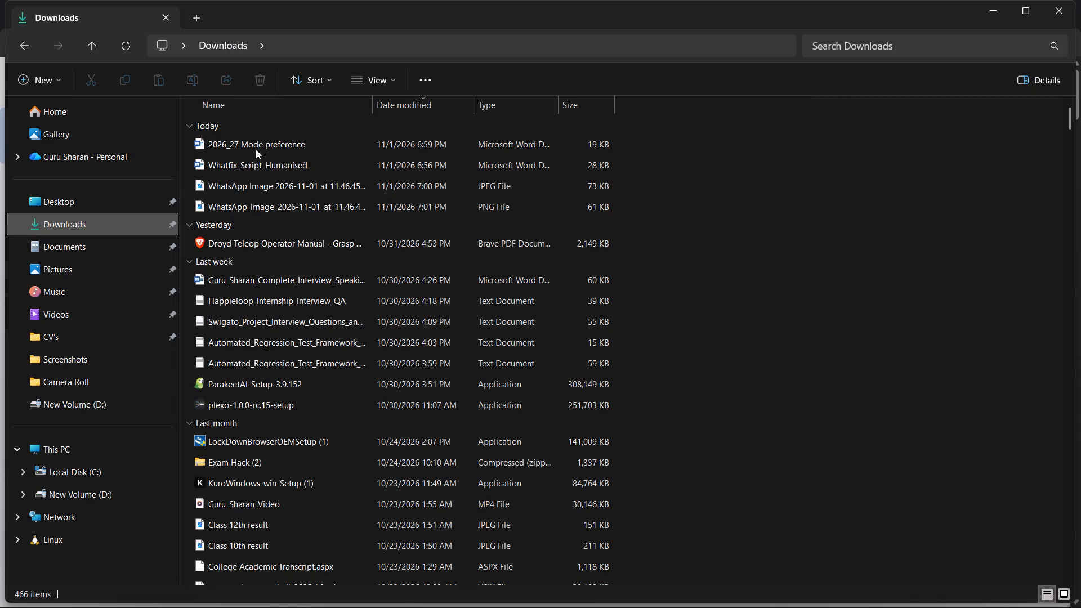
pyautogui.click(137, 220)
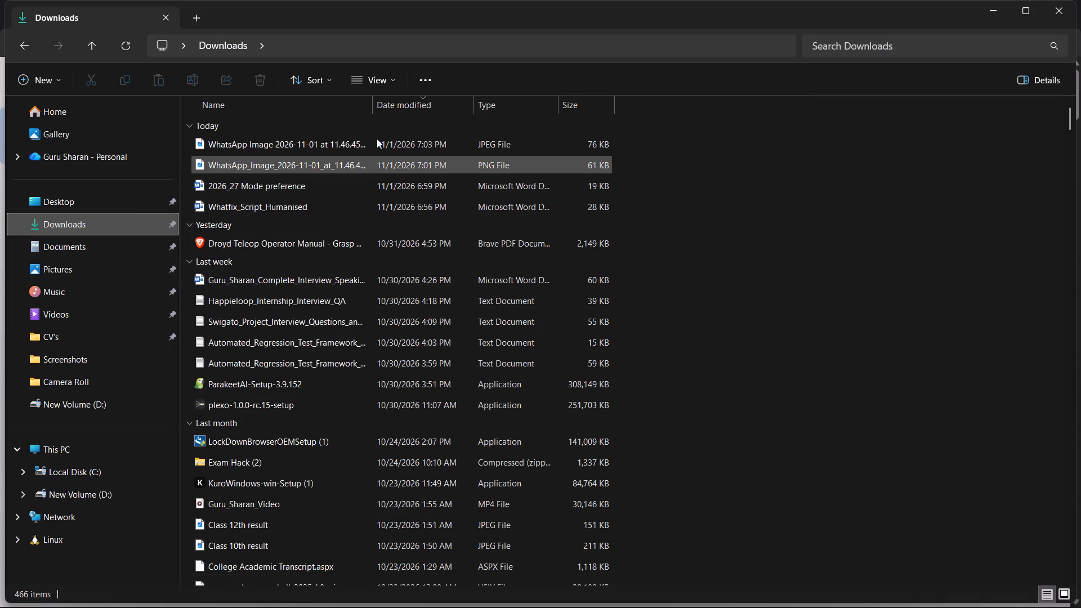
pyautogui.doubleClick(377, 138)
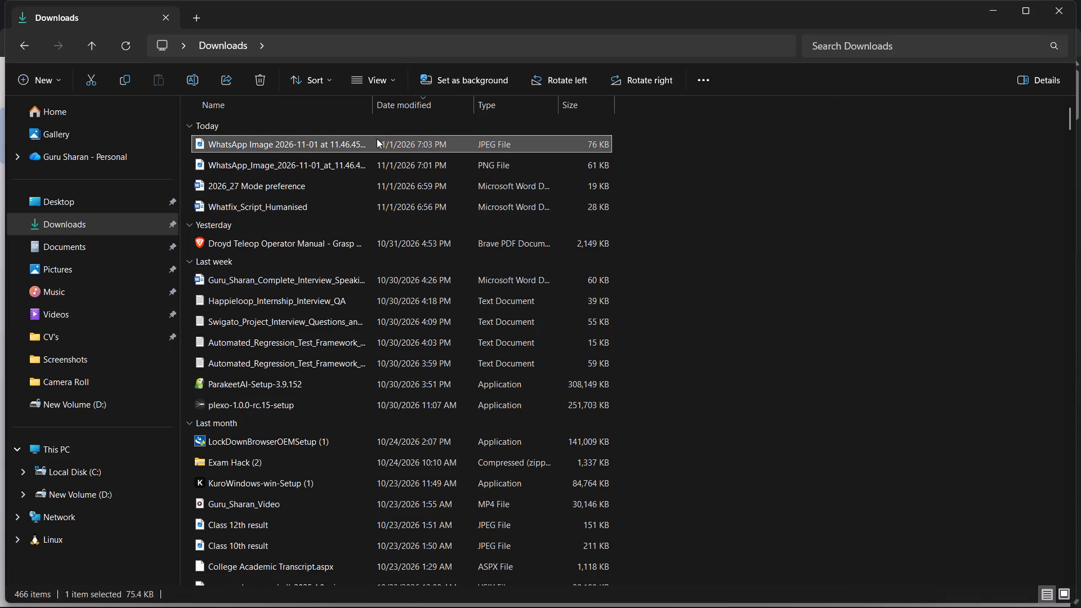
pyautogui.click(1080, 0)
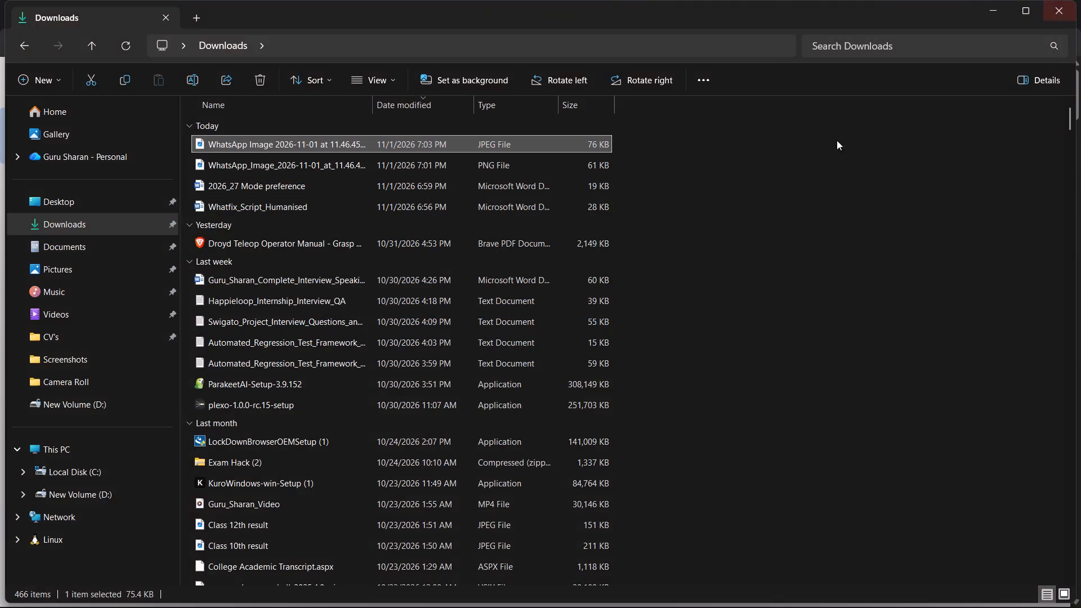
# Switch back to remove.bg in Brave and start uploading the WhatsApp Image 2026-11-01 JPEG from Downloads.
pyautogui.press('super+Tab')
pyautogui.click(642, 131)
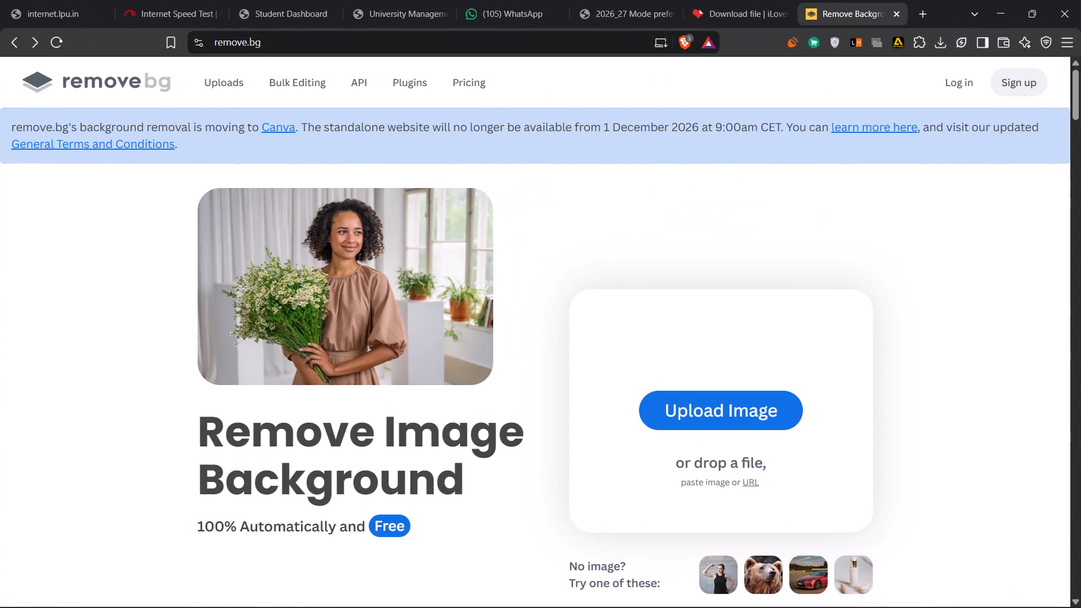
pyautogui.click(722, 415)
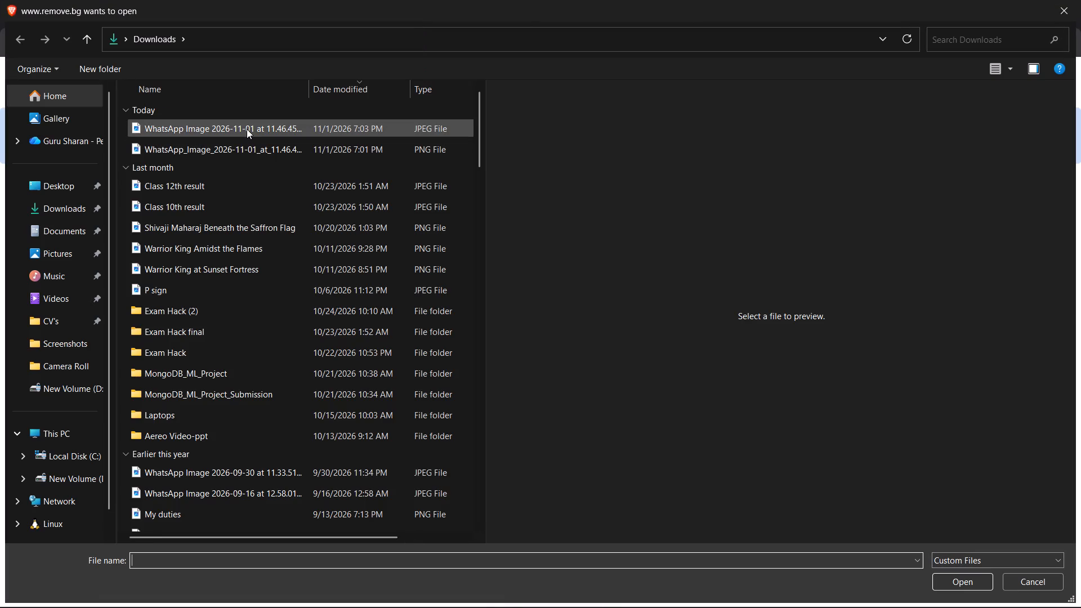
# Upload the resaved WhatsApp signature JPEG from Downloads to remove.bg.
pyautogui.doubleClick(247, 128)
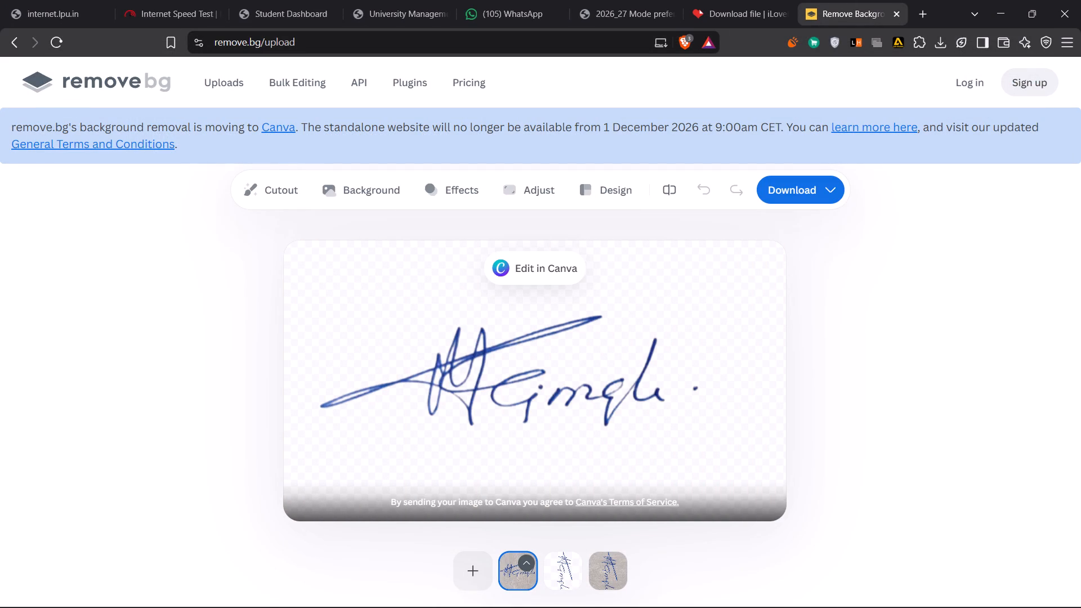
# Download the free 669 x 373 preview of the cut-out signature and save it in Downloads as the PNG "DAD sign".
pyautogui.click(779, 190)
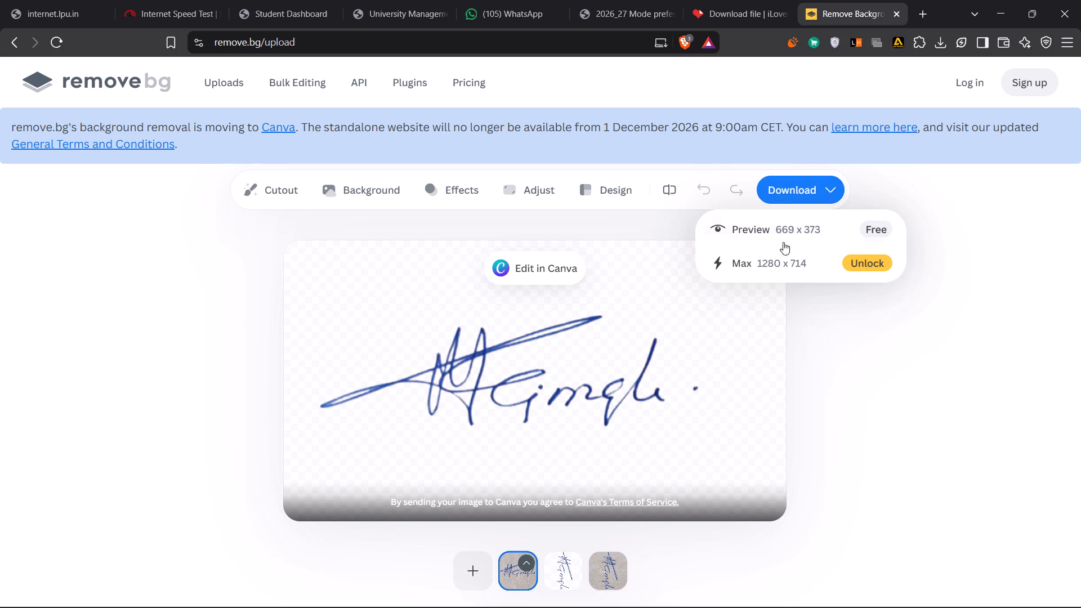
pyautogui.click(830, 233)
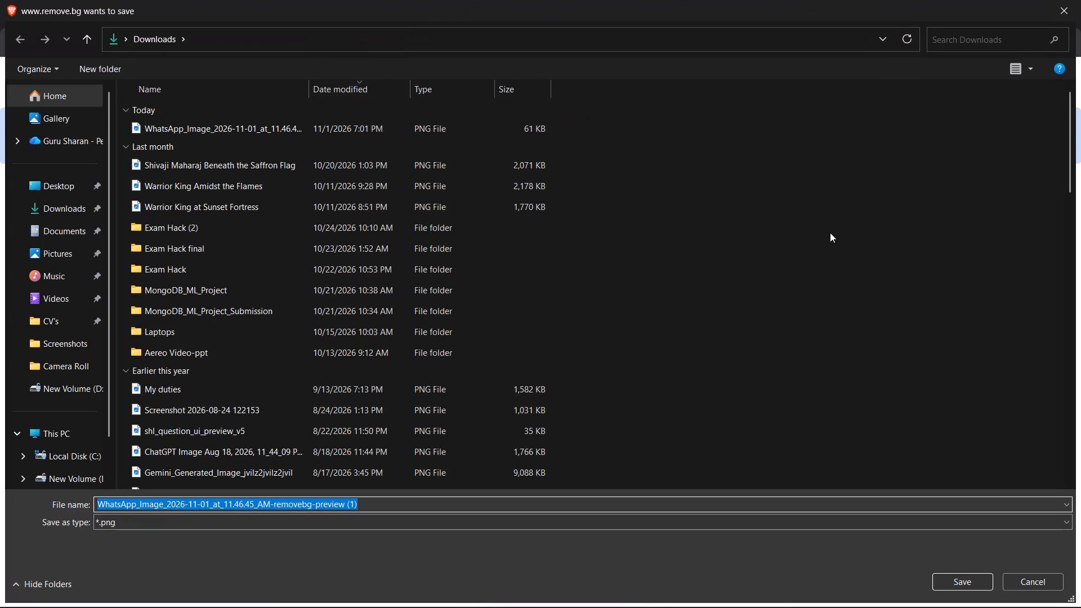
pyautogui.press('BackSpace')
pyautogui.write('DAd')
pyautogui.press('BackSpace')
pyautogui.write('D sign')
pyautogui.press('Tab')
pyautogui.press('Tab')
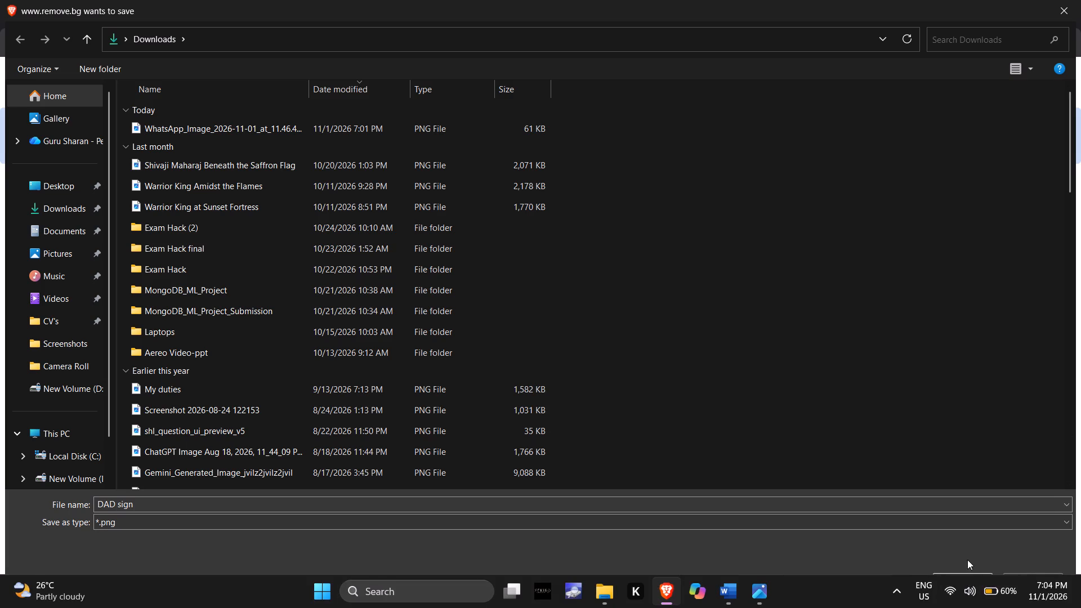
pyautogui.click(967, 575)
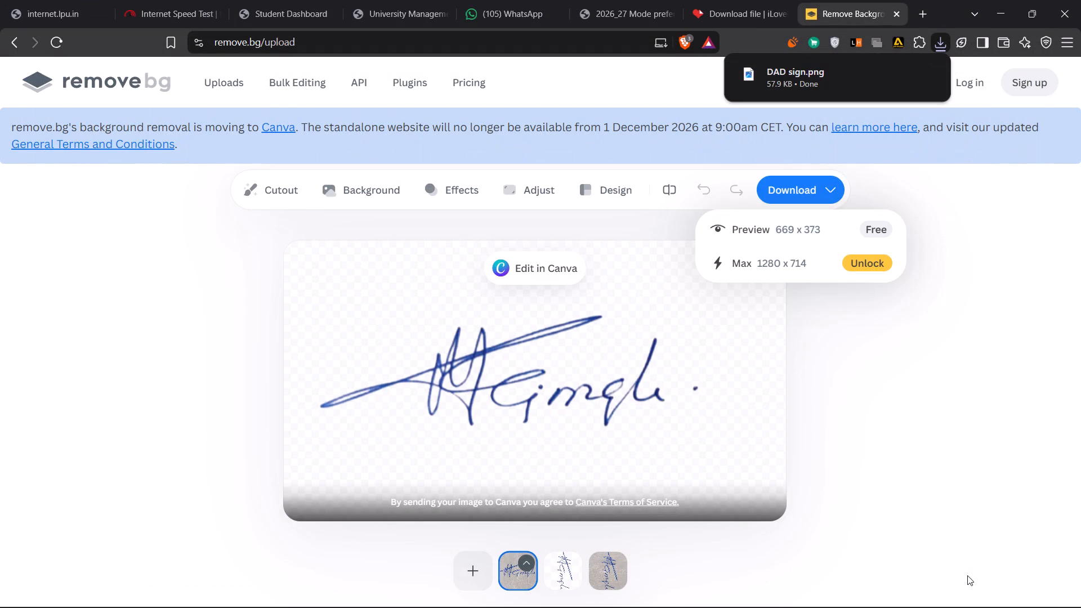
# Switch to the Word form and insert the new "DAD sign" picture from this device above the "Student Signature" label.
pyautogui.hotkey('alt', 'Tab')
pyautogui.hotkey('alt', 'Tab')
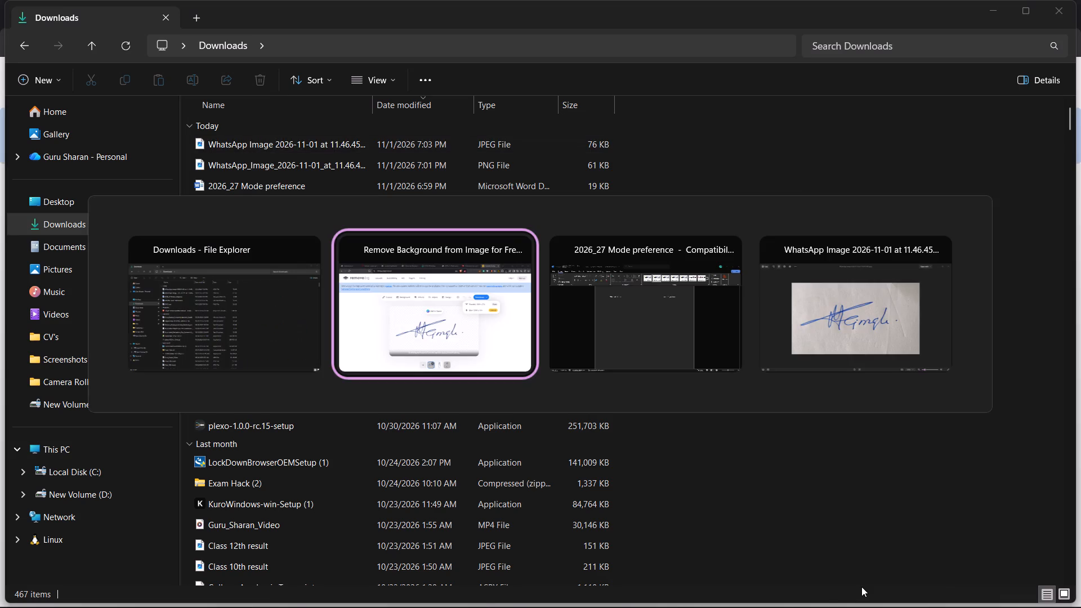
pyautogui.hotkey('alt', 'Tab')
pyautogui.click(77, 42)
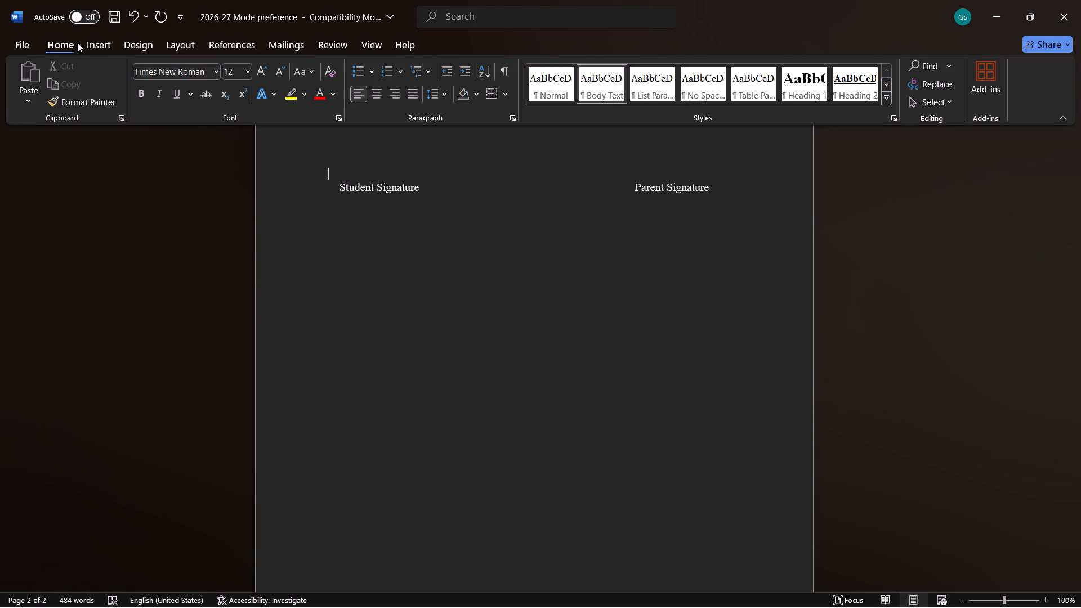
pyautogui.click(95, 45)
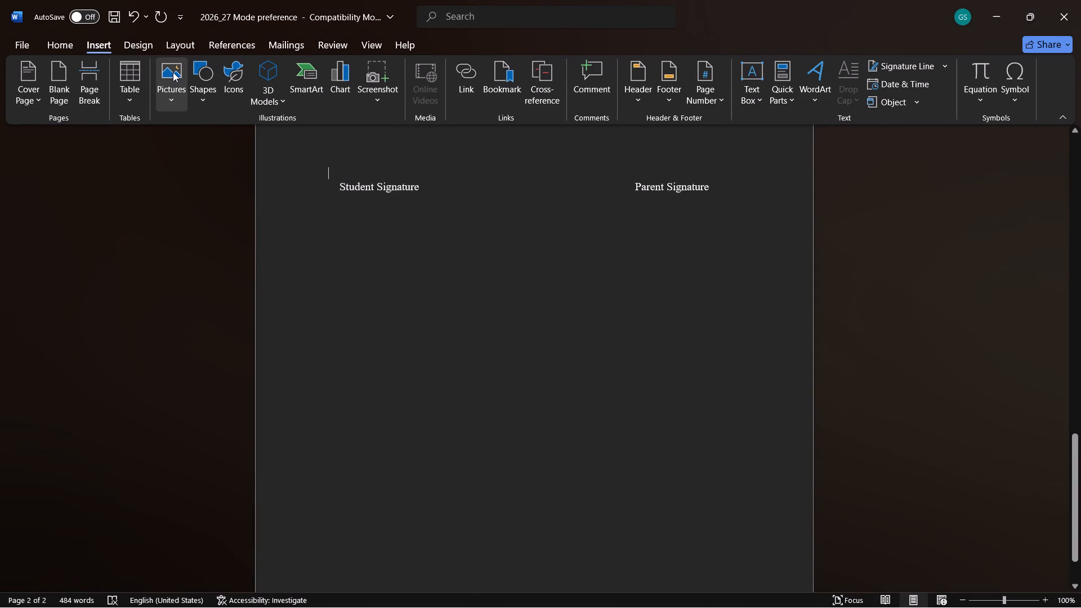
pyautogui.click(174, 74)
pyautogui.click(202, 146)
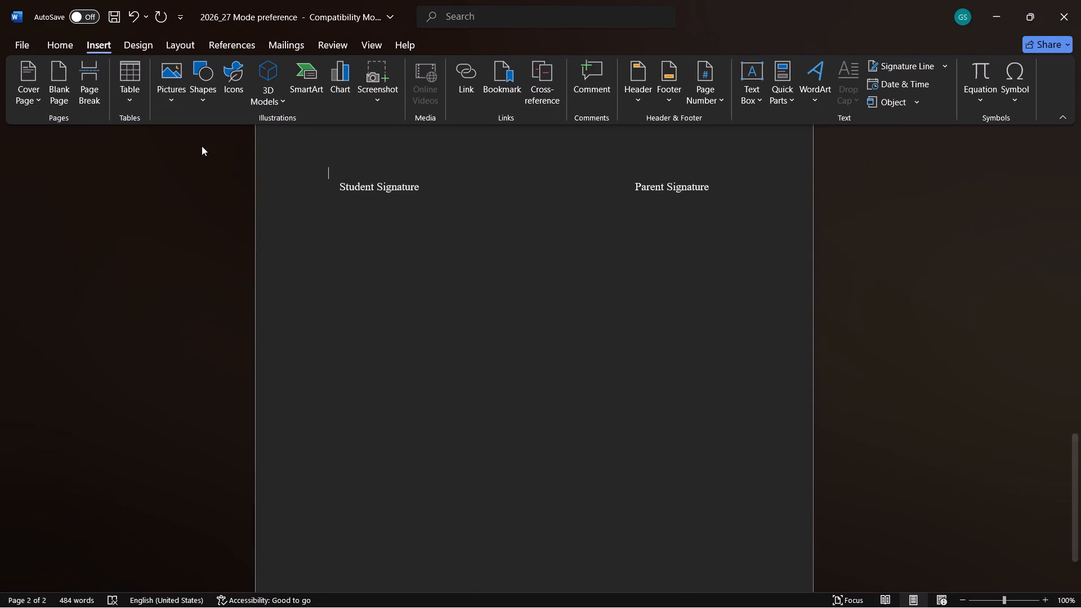
pyautogui.doubleClick(198, 131)
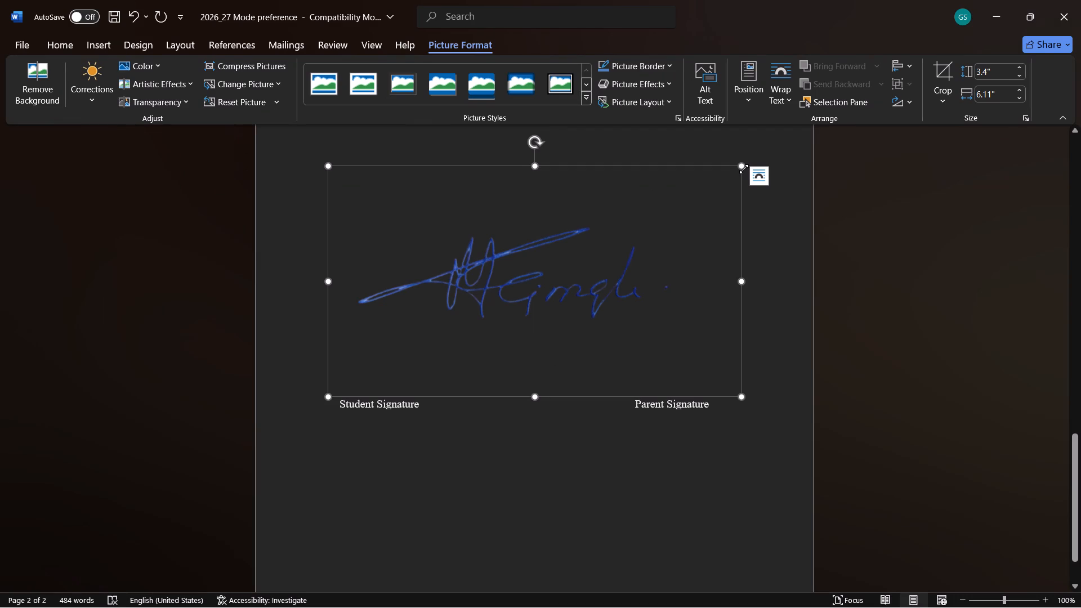
# Shrink the inserted signature picture proportionally to about 1.65" high by 2.95" wide.
pyautogui.moveTo(744, 168); pyautogui.dragTo(342, 290)
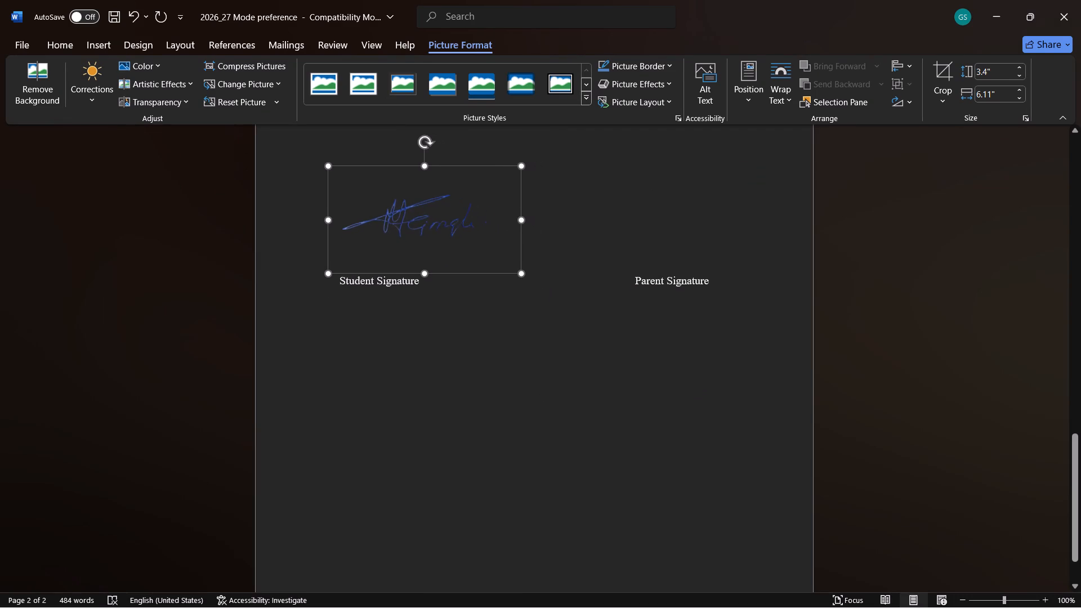
pyautogui.moveTo(342, 290); pyautogui.dragTo(340, 285)
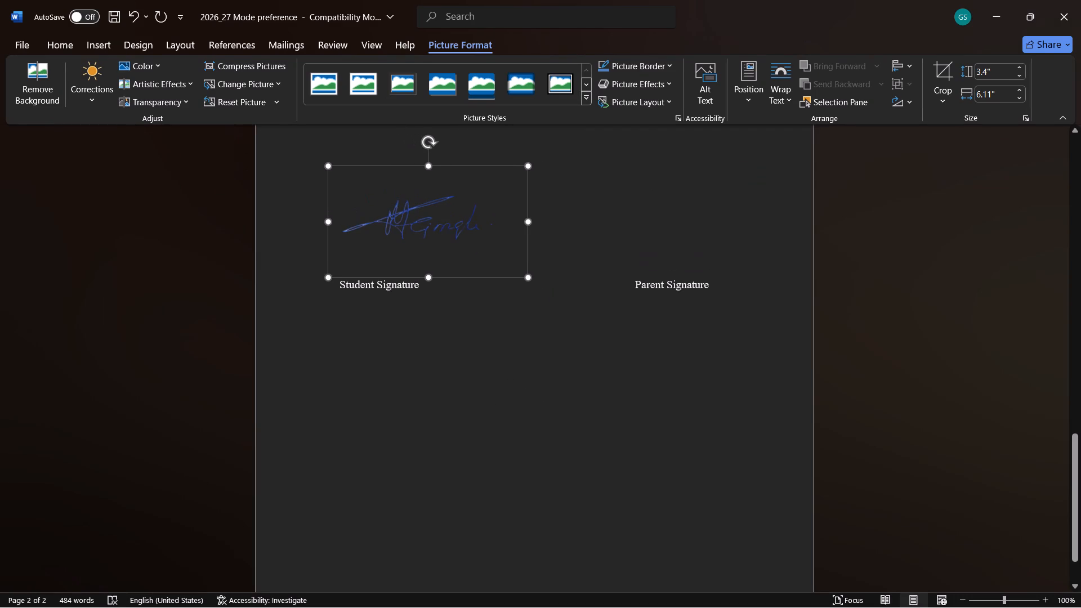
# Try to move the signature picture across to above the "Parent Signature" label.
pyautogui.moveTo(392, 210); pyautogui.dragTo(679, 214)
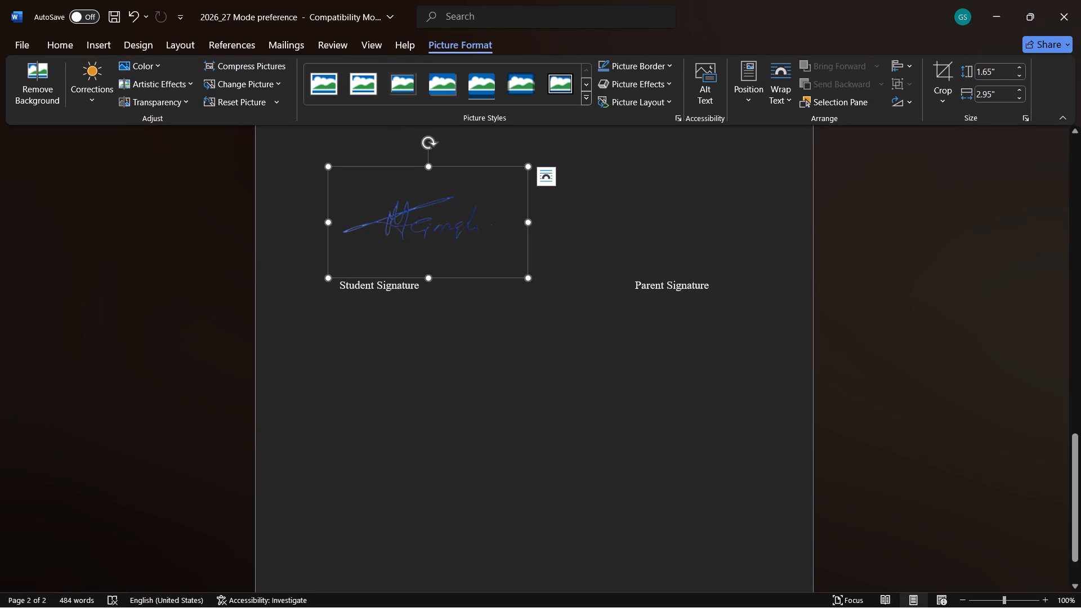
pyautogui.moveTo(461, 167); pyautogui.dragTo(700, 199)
# Shrink the signature picture proportionally to about 0.93" high by 1.66" wide.
pyautogui.moveTo(328, 278); pyautogui.dragTo(381, 233)
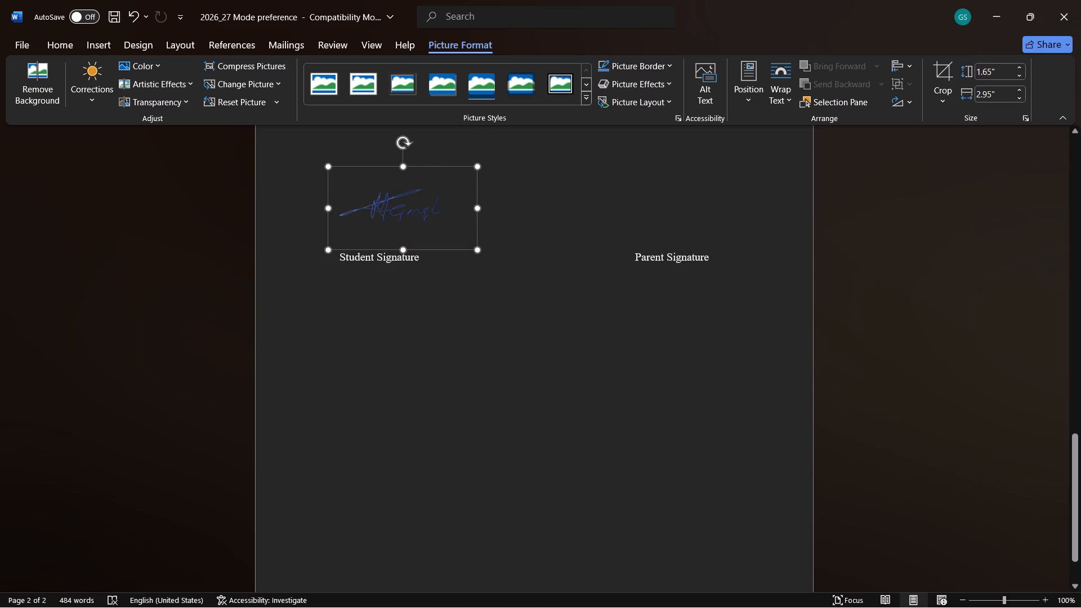
pyautogui.moveTo(381, 233); pyautogui.dragTo(416, 199)
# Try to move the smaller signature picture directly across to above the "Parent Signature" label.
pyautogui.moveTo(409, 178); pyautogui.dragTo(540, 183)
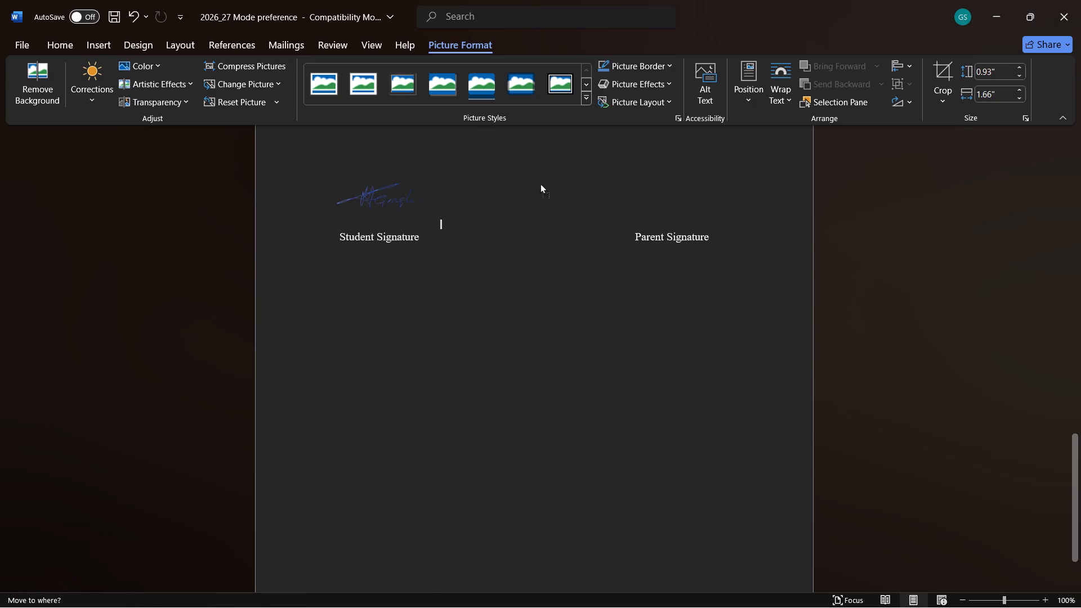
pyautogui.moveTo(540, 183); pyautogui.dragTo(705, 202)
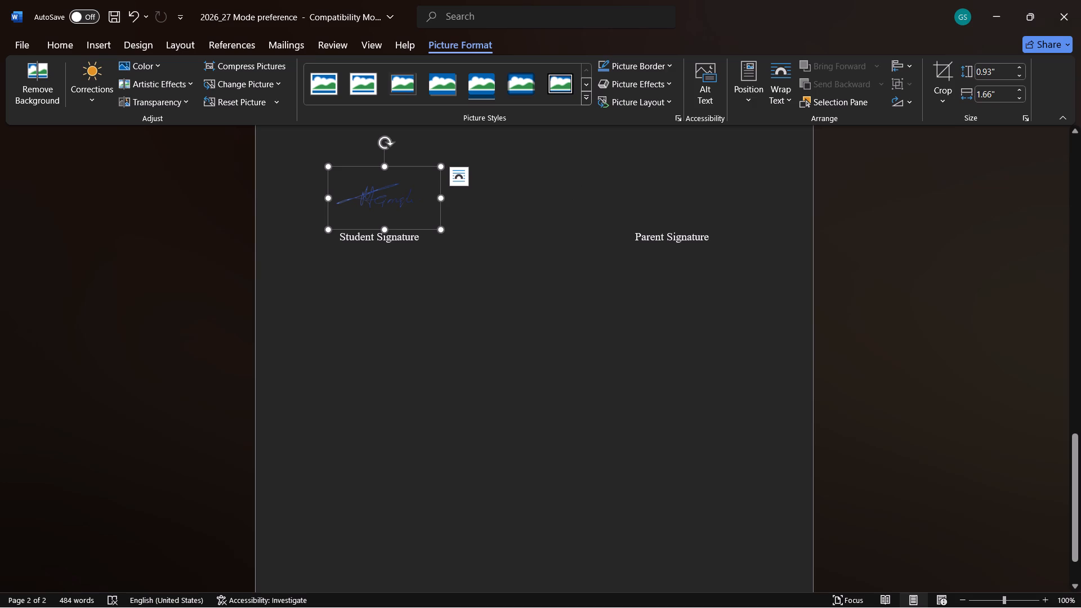
# Insert tab spacing before the signature picture to shift it across until it sits above the "Parent Signature" label.
pyautogui.click(287, 213)
pyautogui.click(324, 213)
pyautogui.press('Tab')
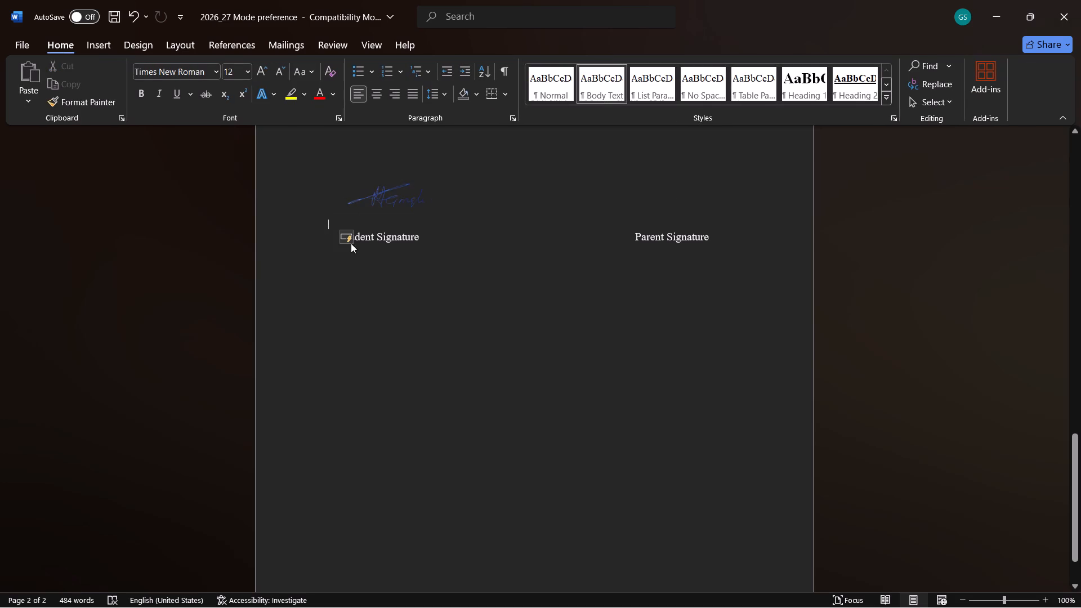
pyautogui.press('Tab')
pyautogui.press('Tab')
pyautogui.press('Tab')
pyautogui.press('Tab')
pyautogui.press('Tab')
pyautogui.press('Tab')
pyautogui.press('Tab')
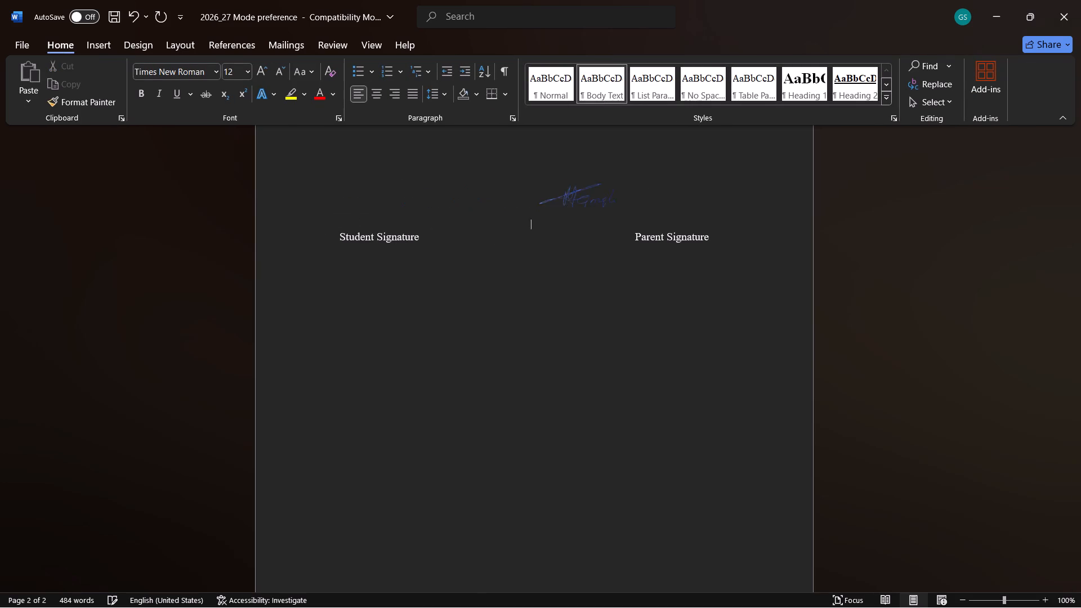
pyautogui.press('Tab')
pyautogui.press('Tab')
pyautogui.press('BackSpace')
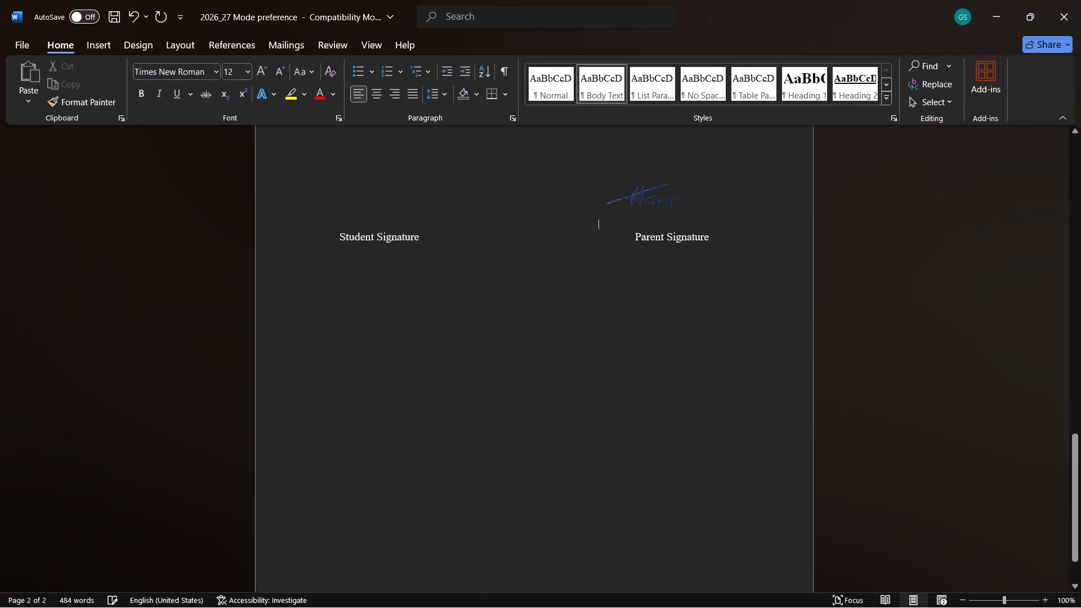
pyautogui.press('Tab')
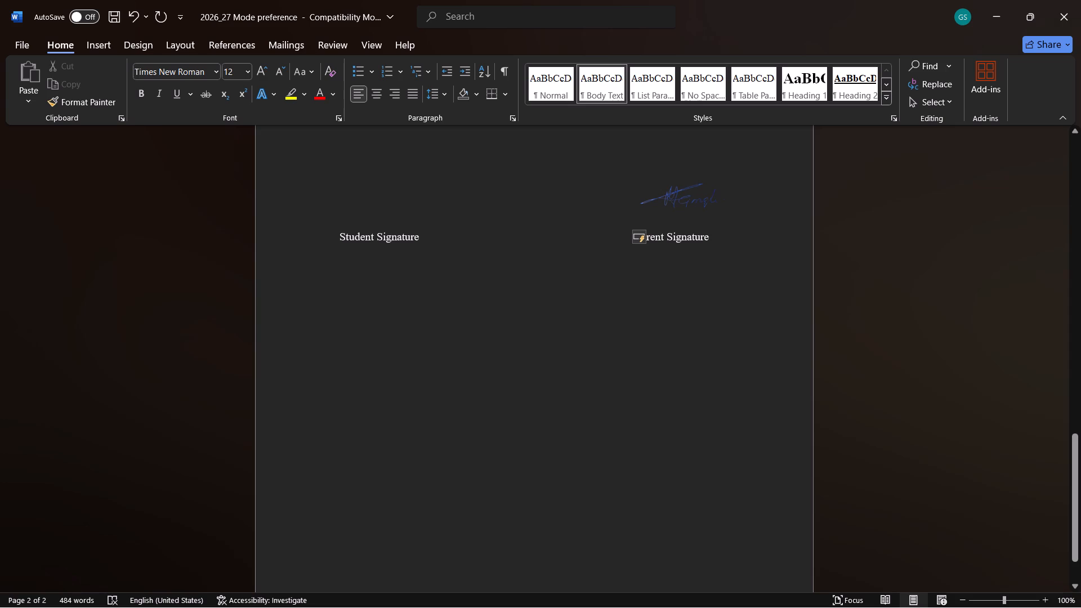
# Add four spaces before the "Parent Signature" label to align it beneath the signature picture.
pyautogui.click(792, 397)
pyautogui.click(673, 270)
pyautogui.click(665, 240)
pyautogui.press('Left')
pyautogui.press('Left')
pyautogui.press('Left')
pyautogui.press('Left')
pyautogui.press('Left')
pyautogui.press('Left')
pyautogui.press('Left')
pyautogui.press('Right')
pyautogui.press('space')
pyautogui.press('space')
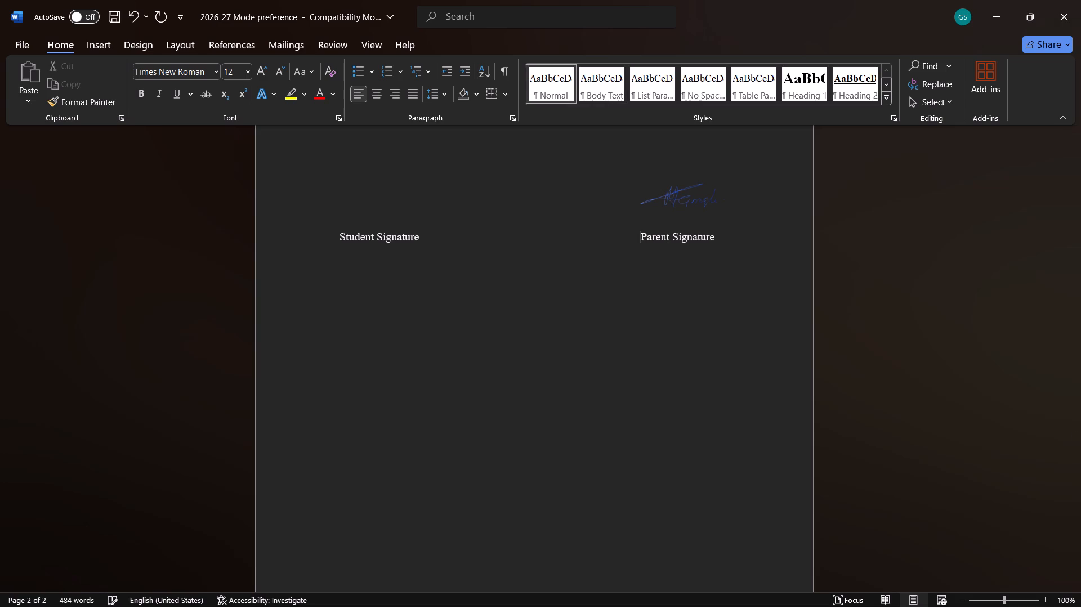
pyautogui.press('space')
pyautogui.press('space')
pyautogui.press('space')
pyautogui.press('BackSpace')
# Check the layout of both pages and the signature placement in the print preview, then return to the document.
pyautogui.hotkey('ctrl', 'p')
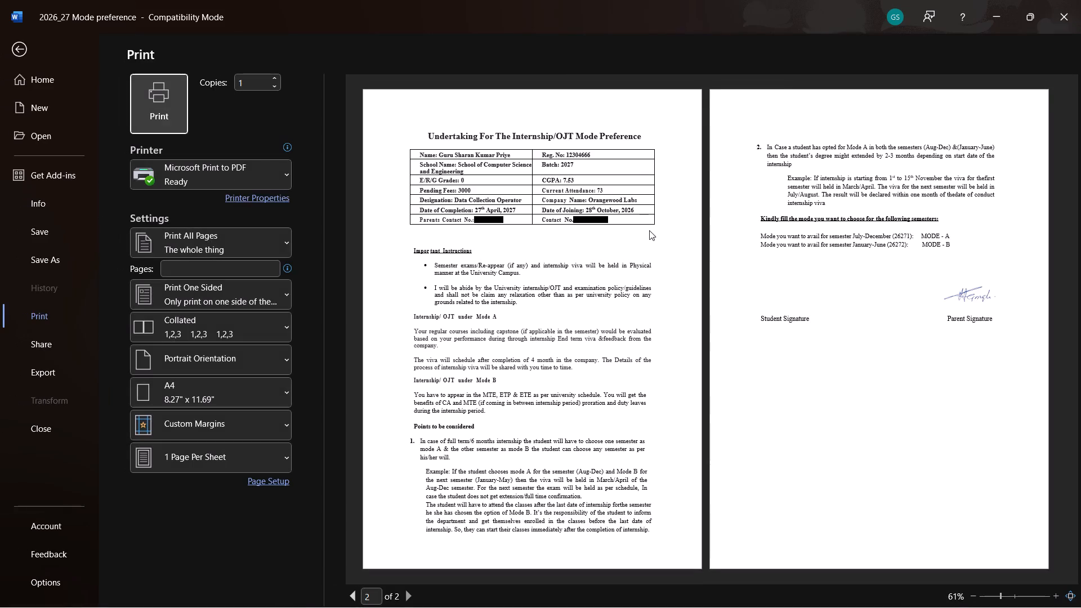
pyautogui.click(25, 52)
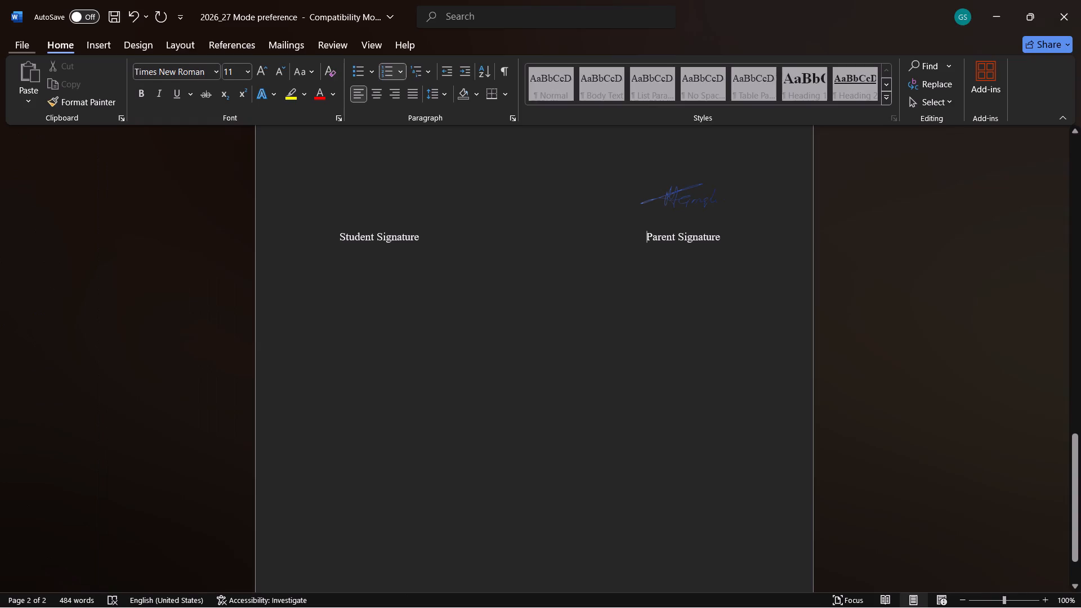
# Enlarge the signature picture above the "Parent Signature" label slightly, keeping its proportions.
pyautogui.click(677, 223)
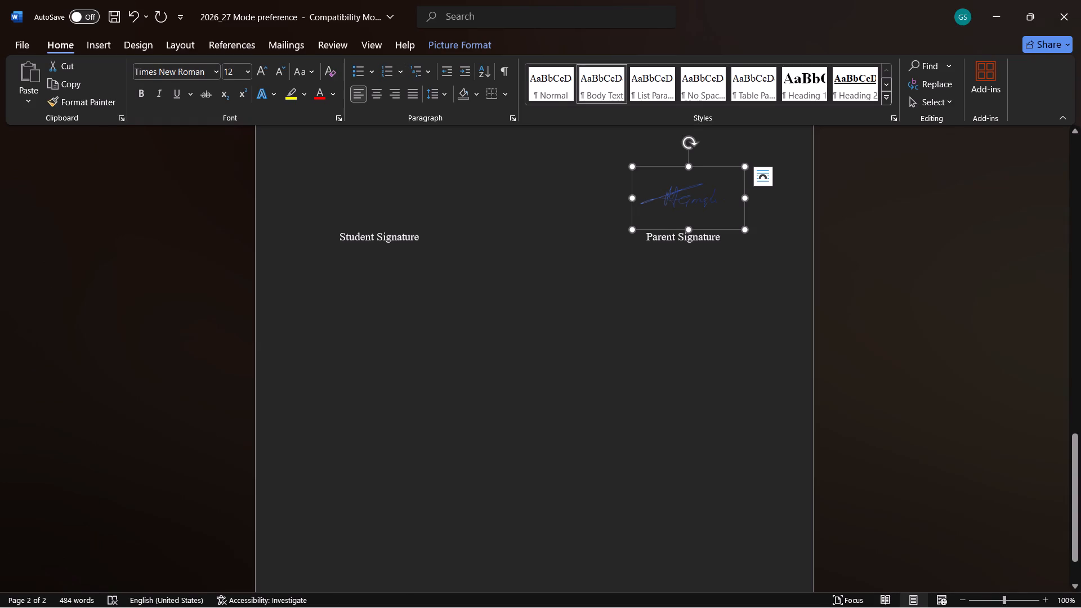
pyautogui.moveTo(746, 167); pyautogui.dragTo(755, 160)
pyautogui.tripleClick(715, 251)
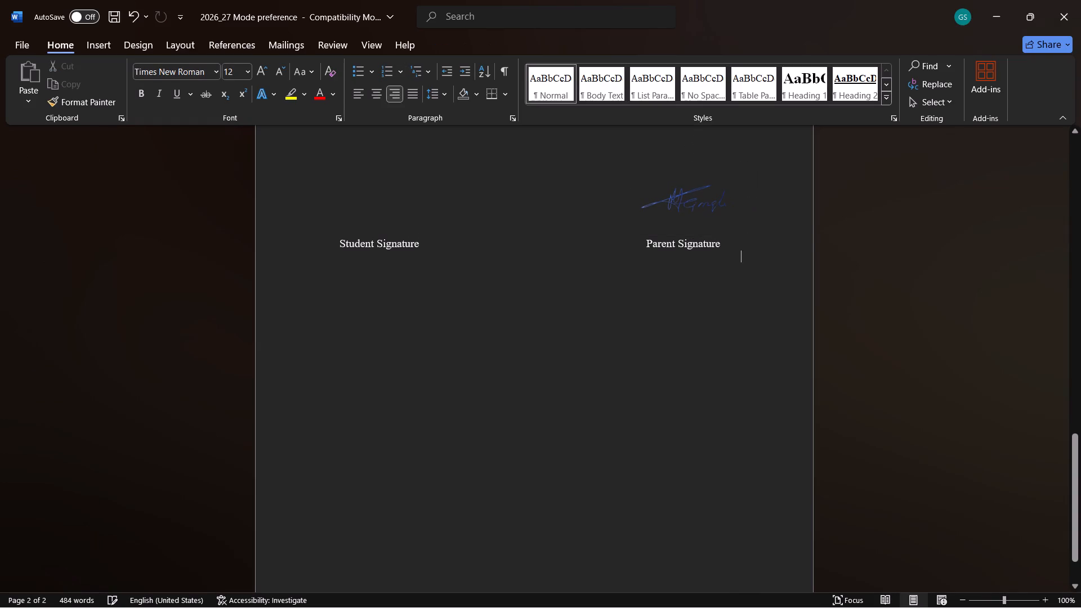
pyautogui.click(690, 254)
# Switch to the web browser showing the remove.bg page.
pyautogui.hotkey('alt', 'Tab')
pyautogui.hotkey('alt', 'Tab')
pyautogui.hotkey('alt', 'Tab')
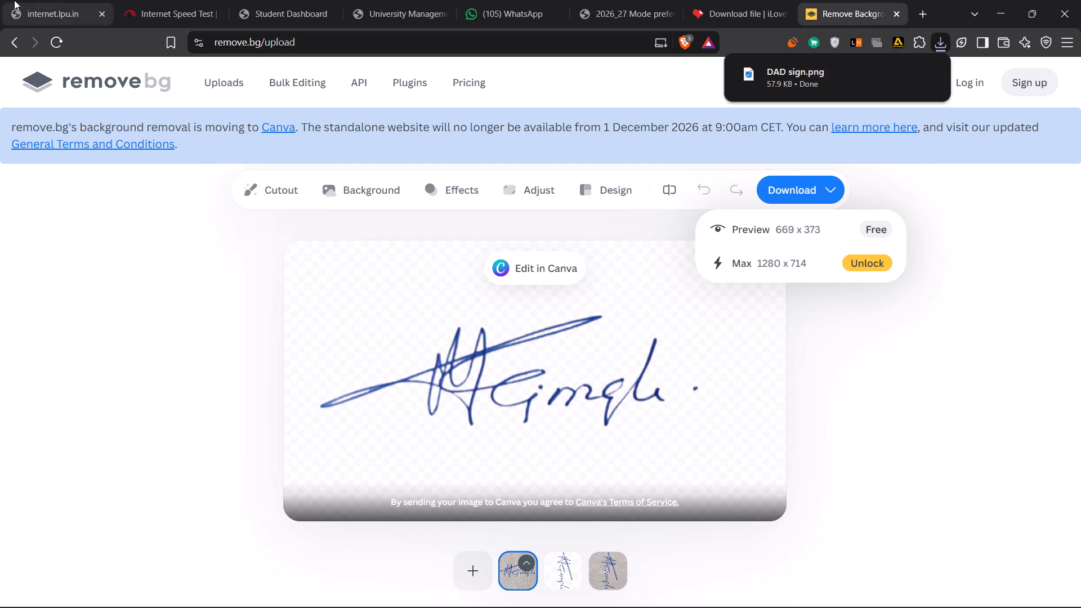
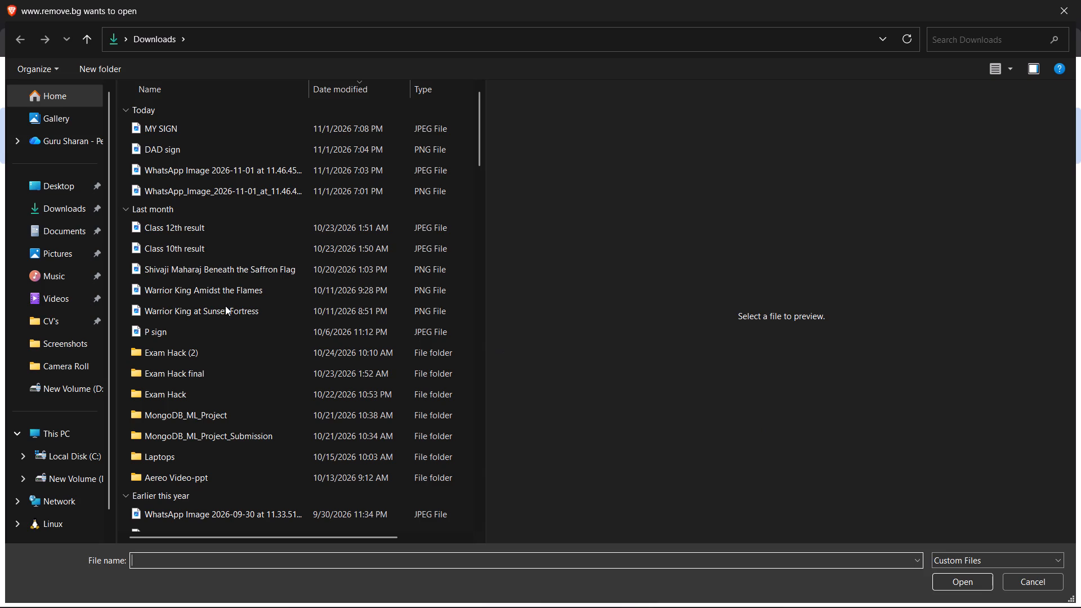
# Upload the MY SIGN image for background removal and save the free 433 x 577 preview as MY_SIGN-removebg-preview in Downloads.
pyautogui.doubleClick(315, 122)
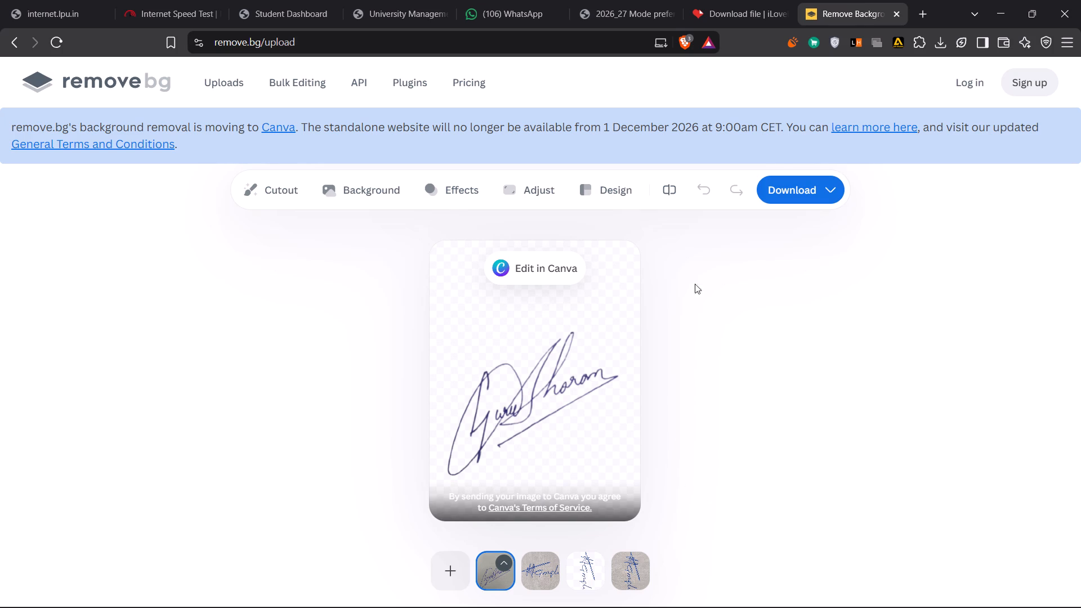
pyautogui.click(802, 183)
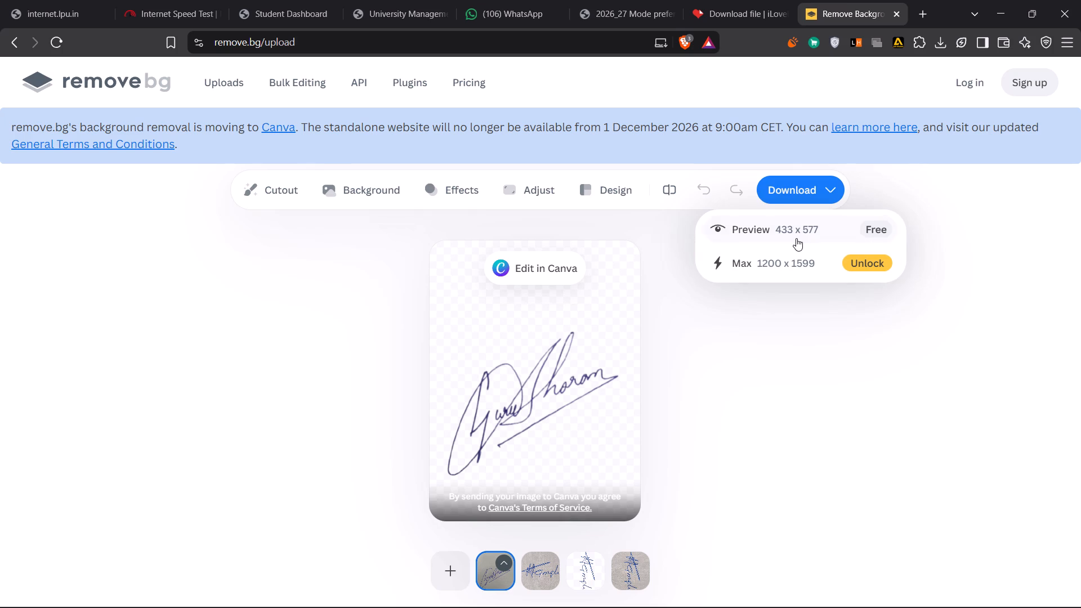
pyautogui.click(796, 238)
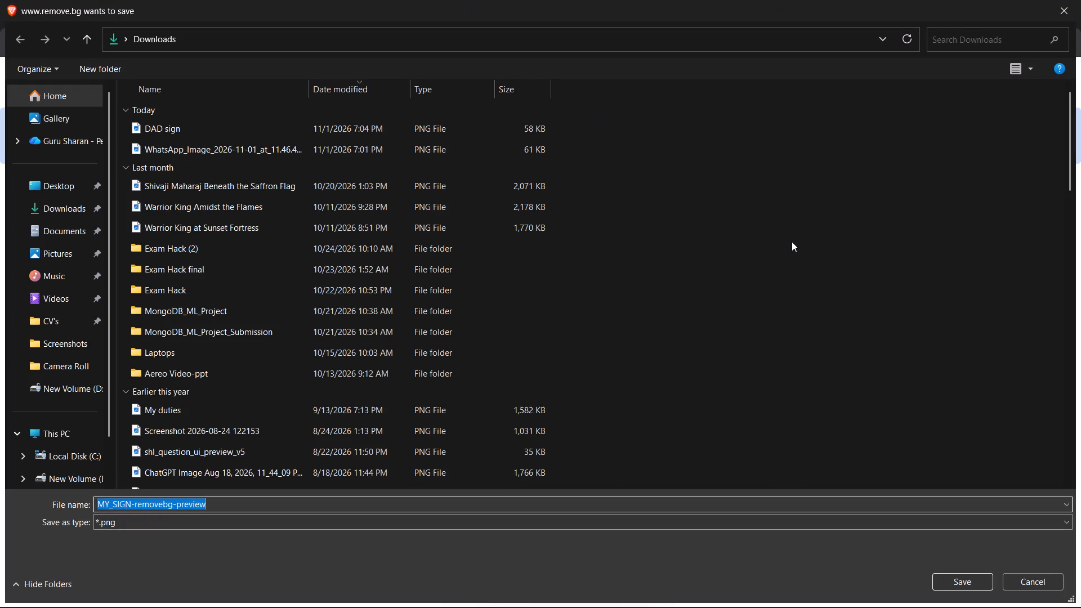
pyautogui.press('Return')
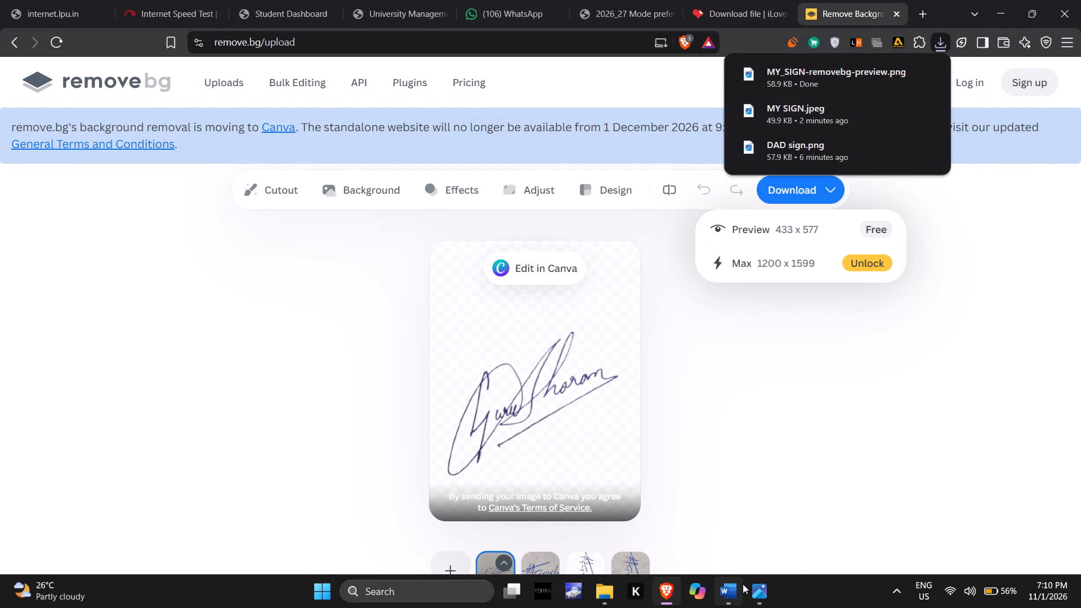
# Switch back to the Word document and insert the MY_SIGN-removebg-preview picture from Downloads.
pyautogui.click(743, 584)
pyautogui.click(736, 589)
pyautogui.scroll(5, 563, 382)
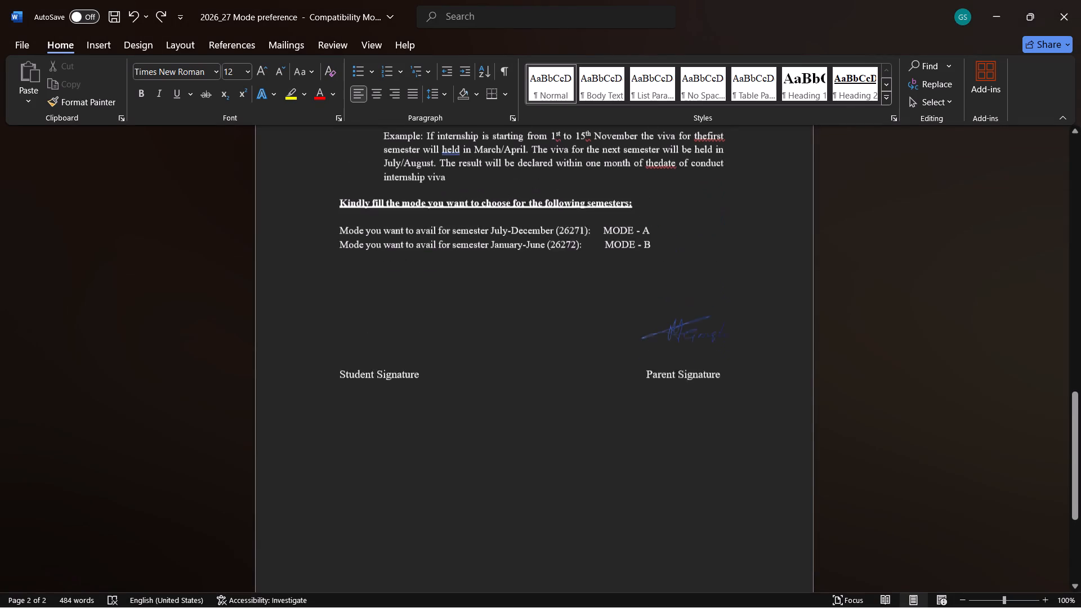
pyautogui.click(110, 46)
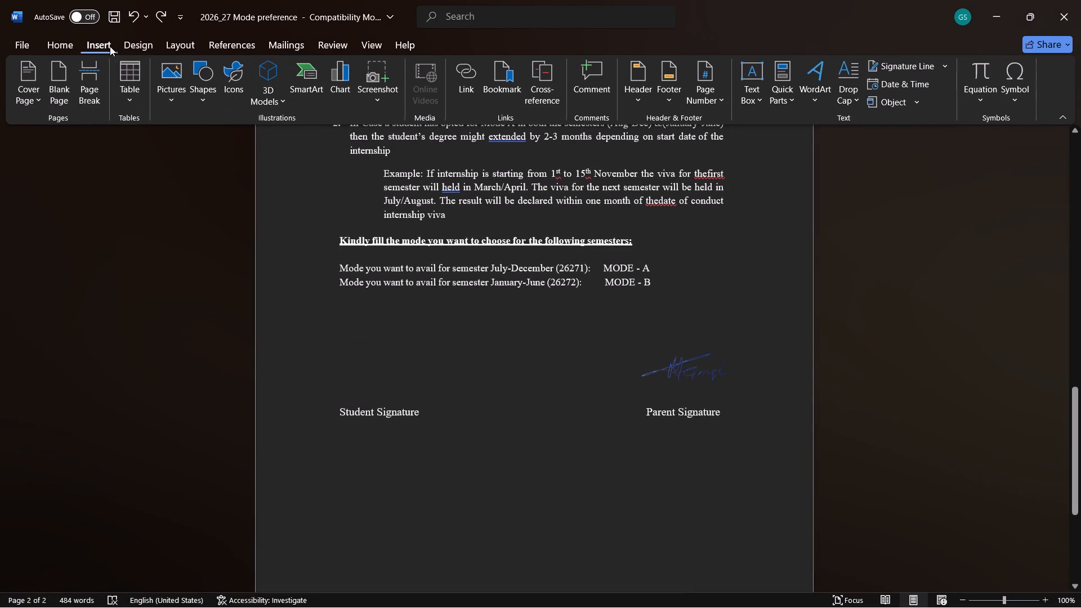
pyautogui.click(173, 99)
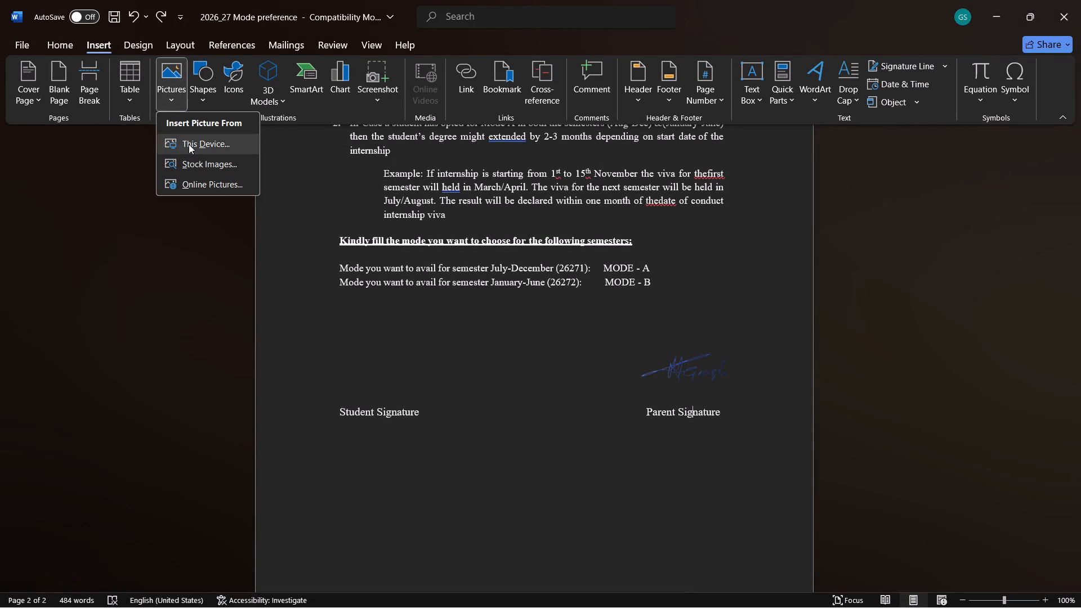
pyautogui.click(189, 144)
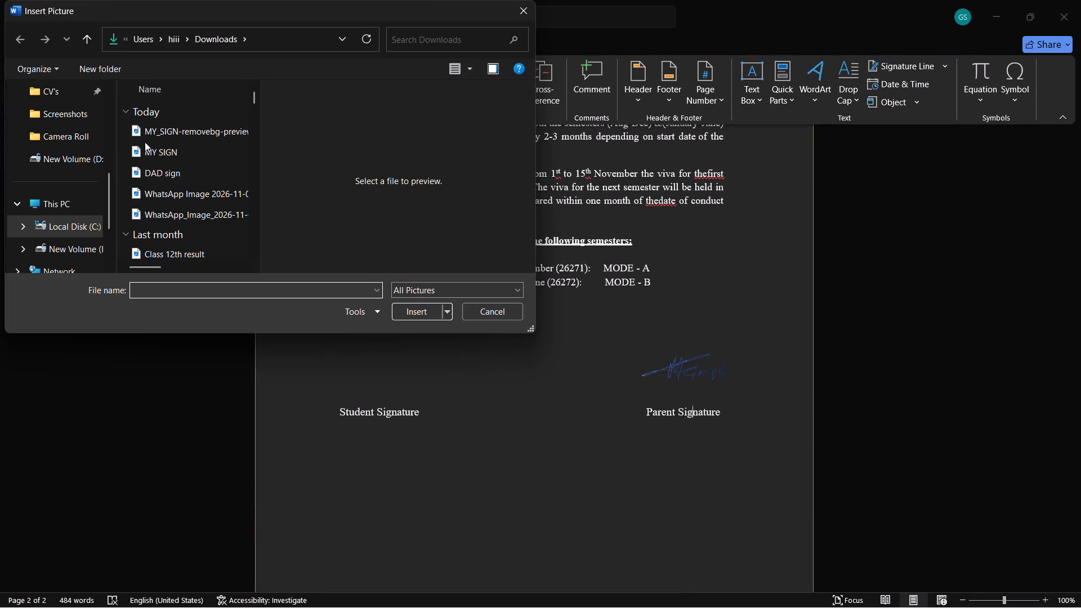
pyautogui.doubleClick(161, 138)
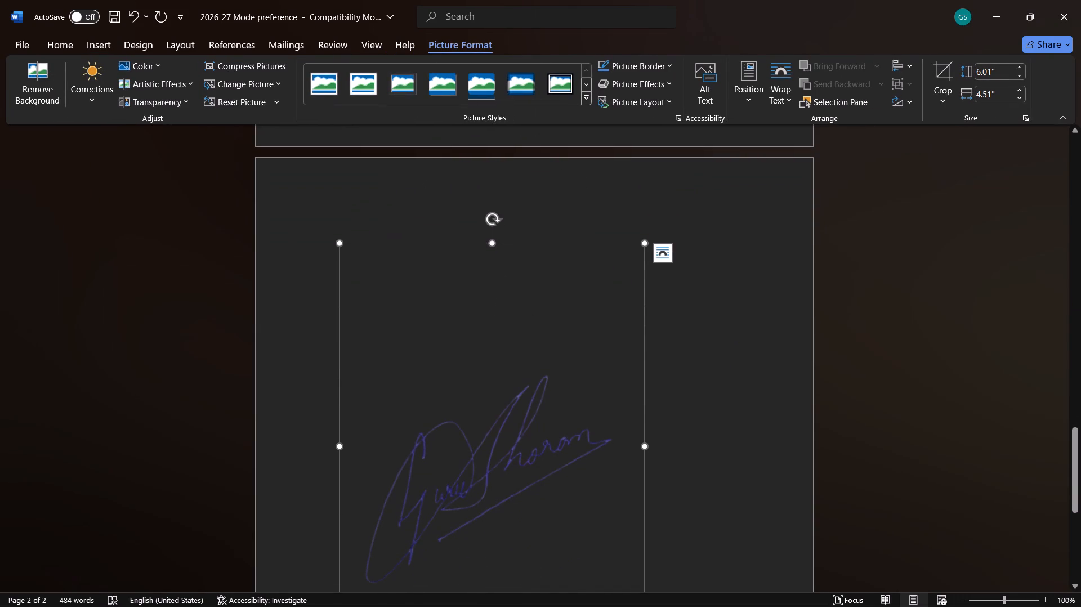
# Shrink the inserted student signature picture to about 1.71" high and 1.28" wide.
pyautogui.moveTo(644, 242); pyautogui.dragTo(583, 337)
pyautogui.moveTo(583, 337); pyautogui.dragTo(242, 530)
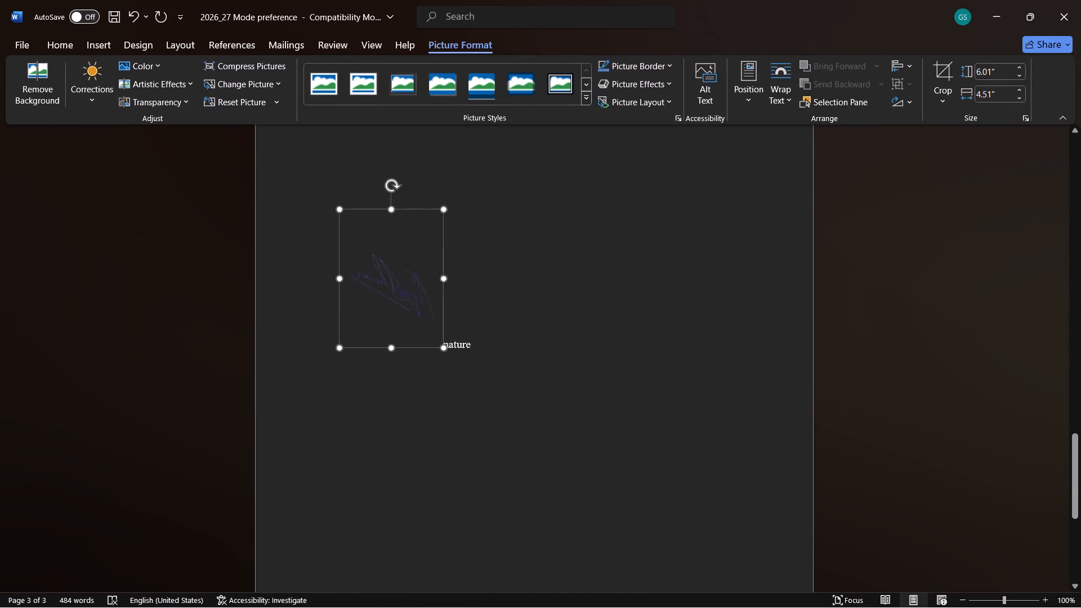
pyautogui.moveTo(242, 530); pyautogui.dragTo(220, 502)
pyautogui.scroll(3, 565, 377)
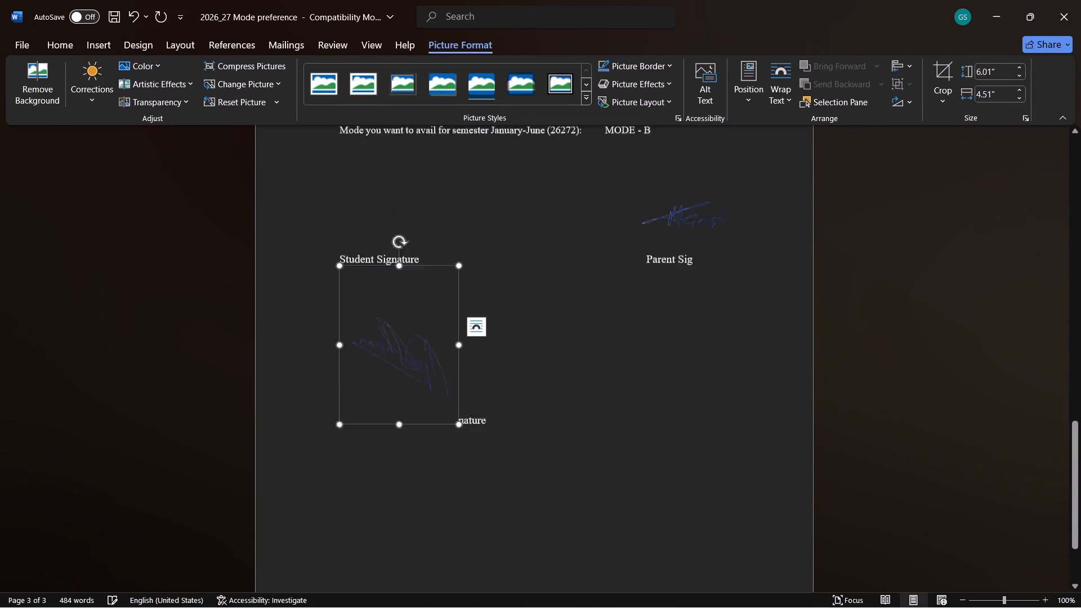
pyautogui.scroll(3, 565, 377)
pyautogui.scroll(-4, 565, 377)
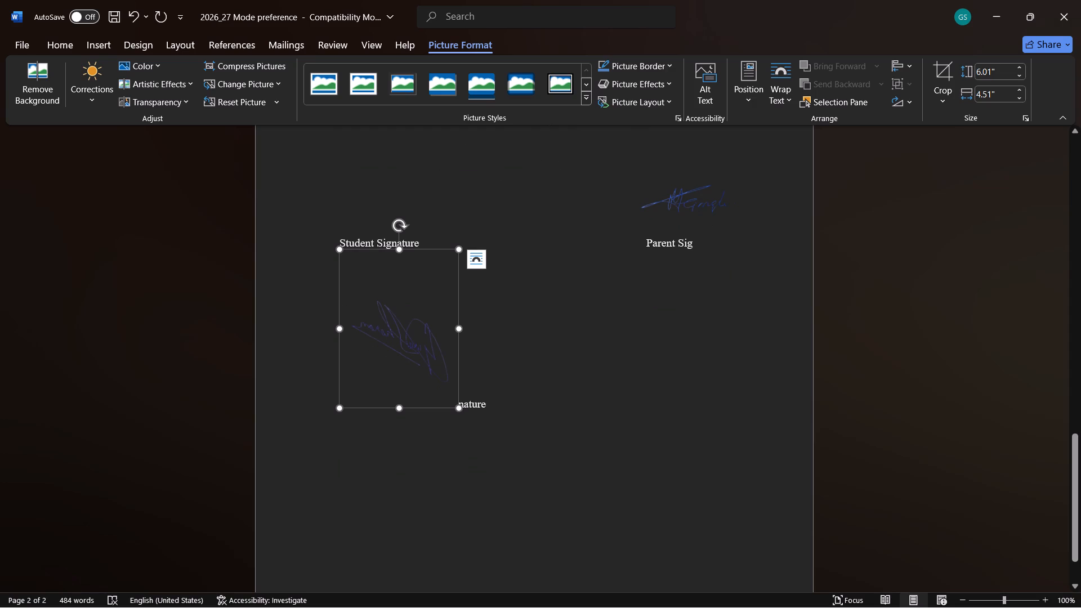
pyautogui.moveTo(457, 409); pyautogui.dragTo(398, 311)
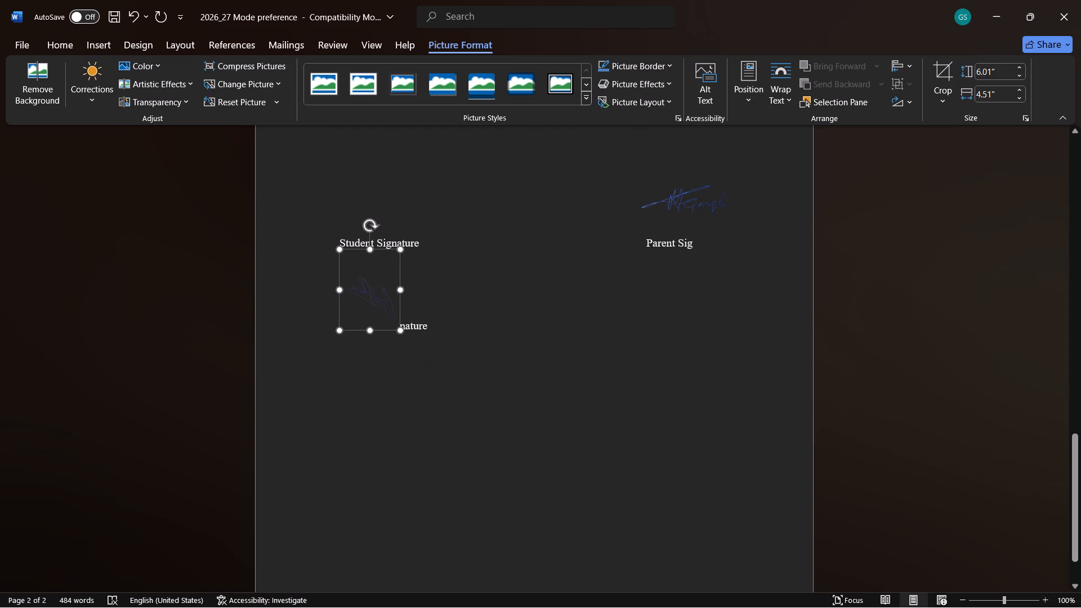
pyautogui.moveTo(398, 311); pyautogui.dragTo(427, 339)
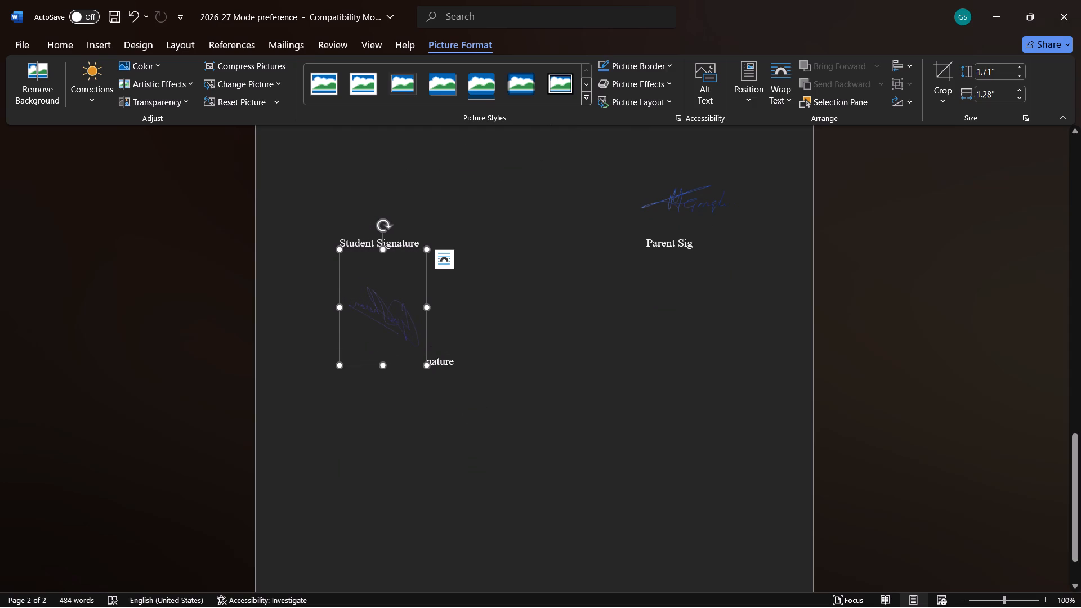
# Widen the student signature picture to about 1.99", keeping its height.
pyautogui.click(430, 311)
pyautogui.click(410, 312)
pyautogui.moveTo(432, 308); pyautogui.dragTo(454, 312)
pyautogui.click(400, 310)
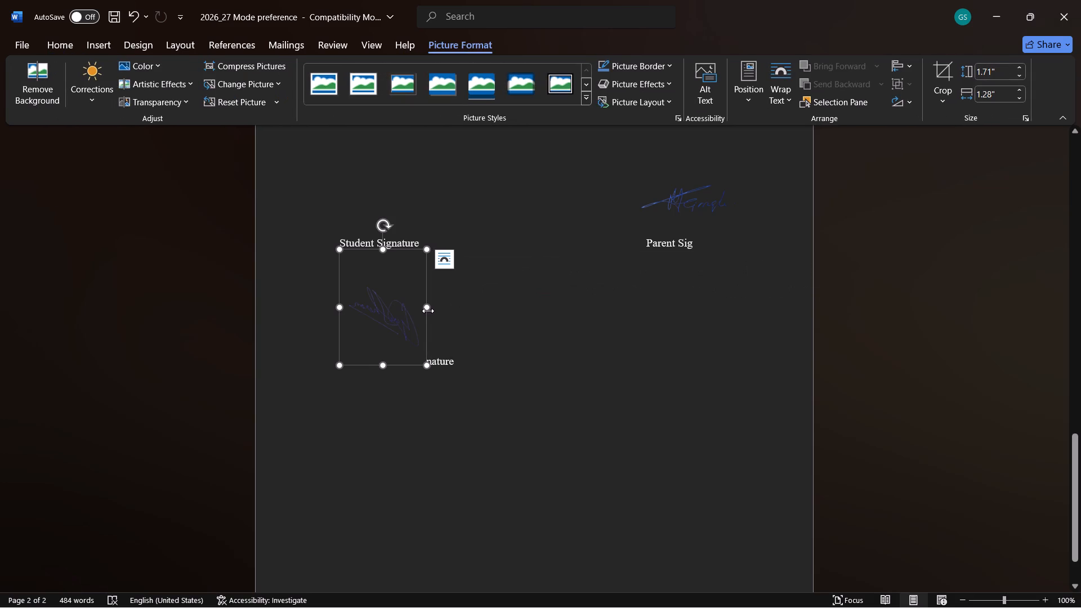
pyautogui.click(427, 310)
pyautogui.moveTo(427, 310); pyautogui.dragTo(474, 313)
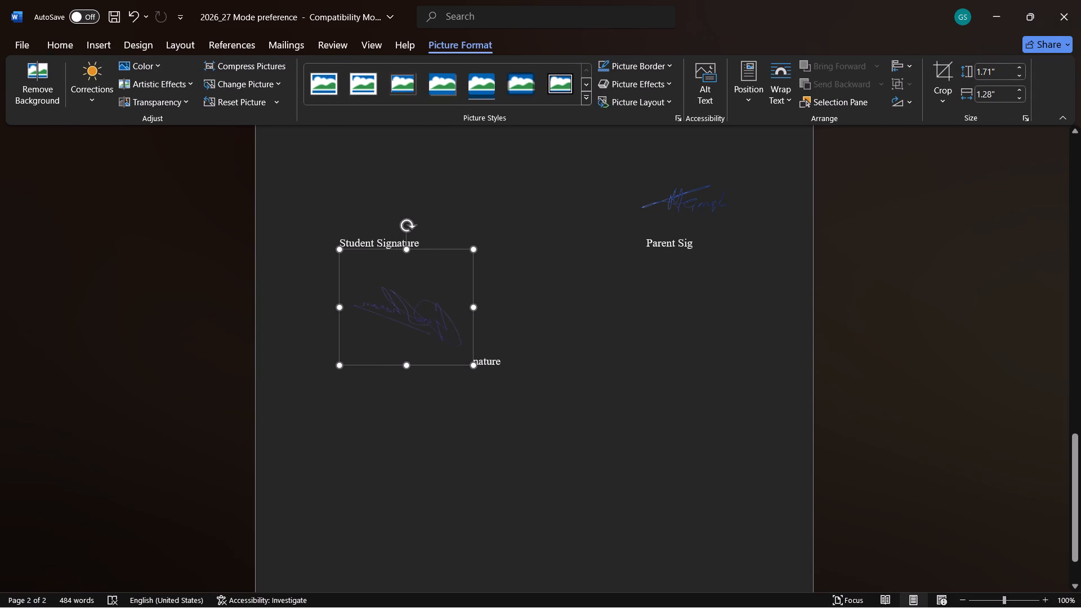
pyautogui.moveTo(474, 313); pyautogui.dragTo(474, 313)
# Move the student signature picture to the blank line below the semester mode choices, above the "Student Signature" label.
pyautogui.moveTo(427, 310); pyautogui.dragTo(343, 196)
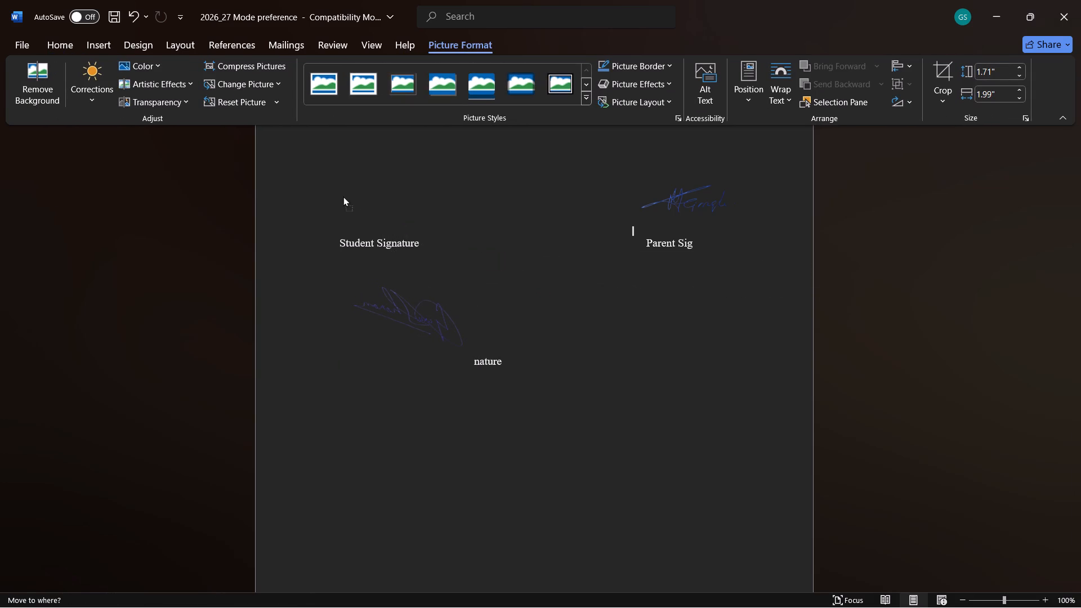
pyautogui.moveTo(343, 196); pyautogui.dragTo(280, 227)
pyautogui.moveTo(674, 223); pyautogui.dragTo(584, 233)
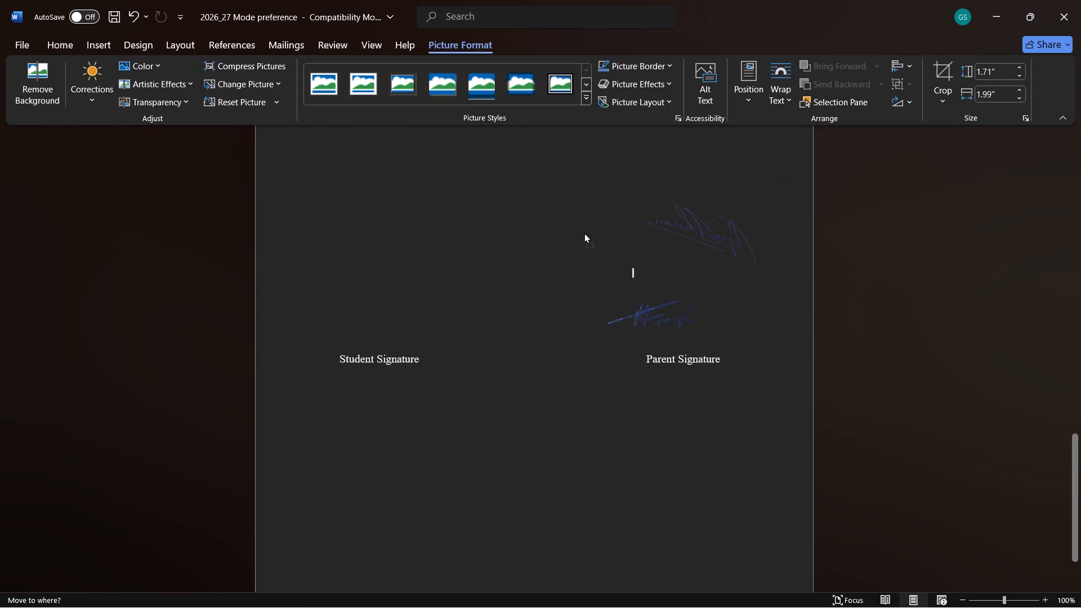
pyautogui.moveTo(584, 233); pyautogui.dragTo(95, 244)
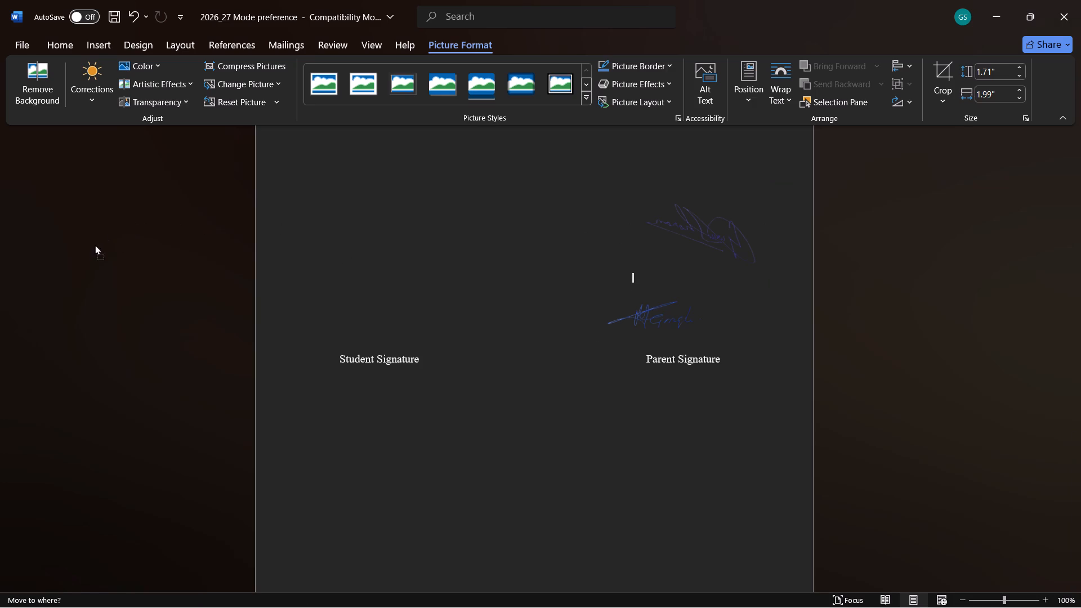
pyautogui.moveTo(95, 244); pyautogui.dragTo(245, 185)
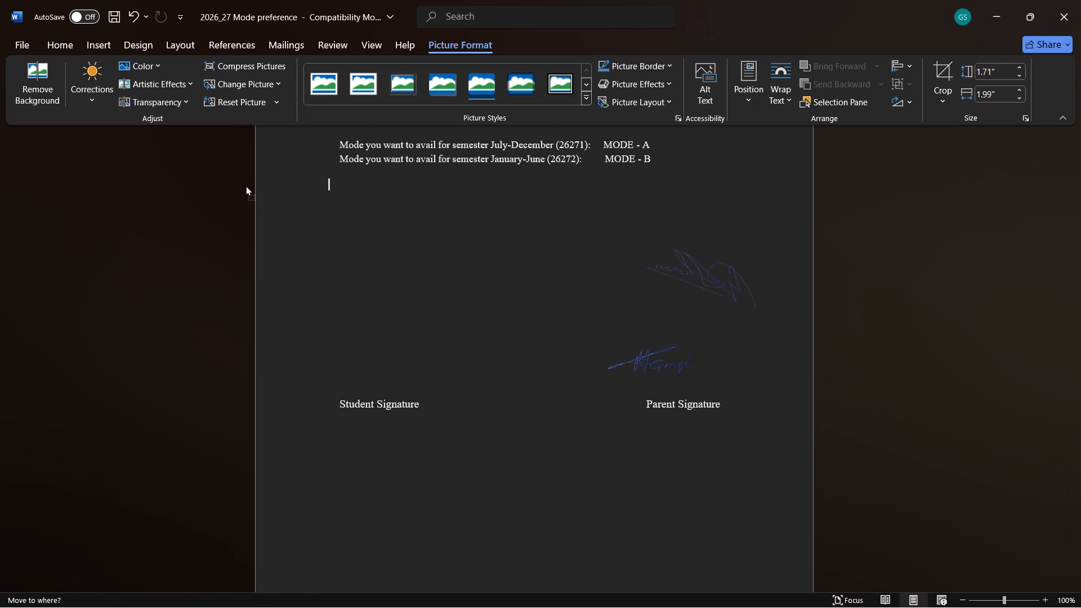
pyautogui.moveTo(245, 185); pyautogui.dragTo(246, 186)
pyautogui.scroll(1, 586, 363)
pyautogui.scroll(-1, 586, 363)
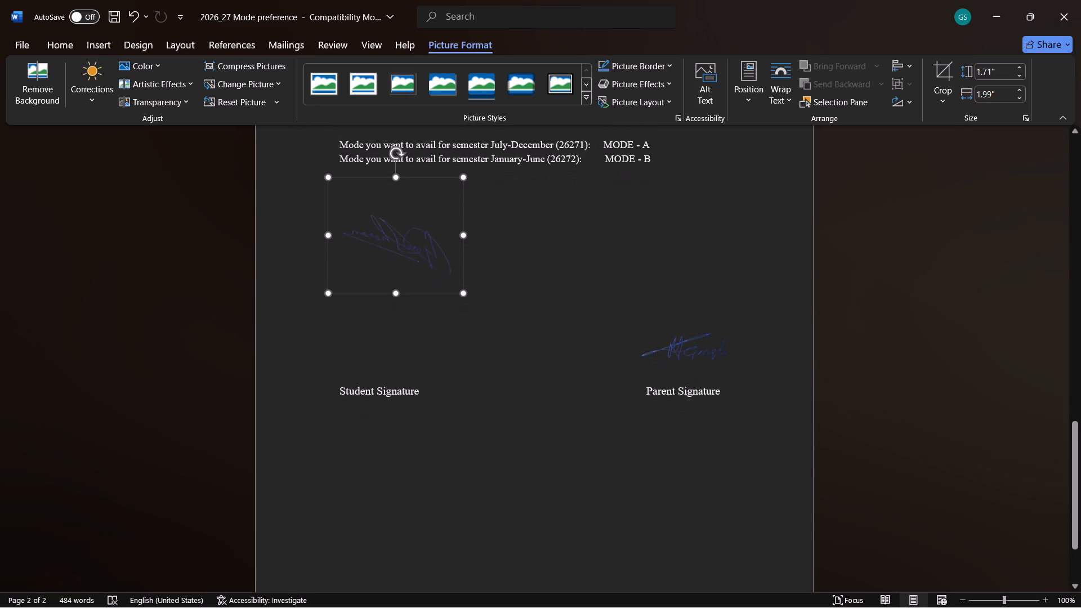
# Remove the left indent before the "Student Signature" label and undo the extra deletions that follow.
pyautogui.click(340, 394)
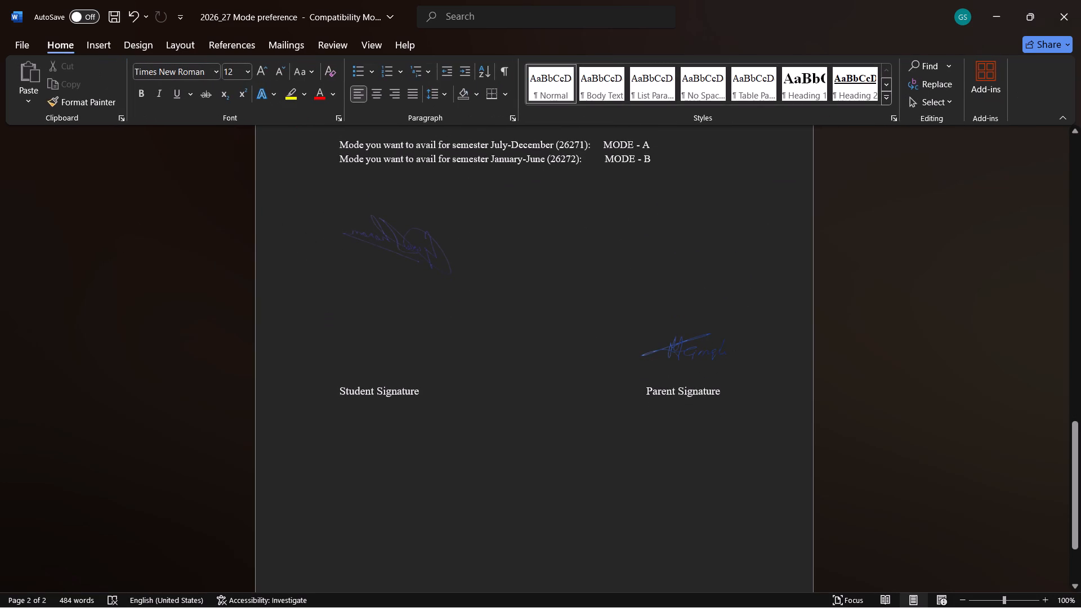
pyautogui.press('BackSpace')
pyautogui.press('BackSpace')
pyautogui.press('BackSpace')
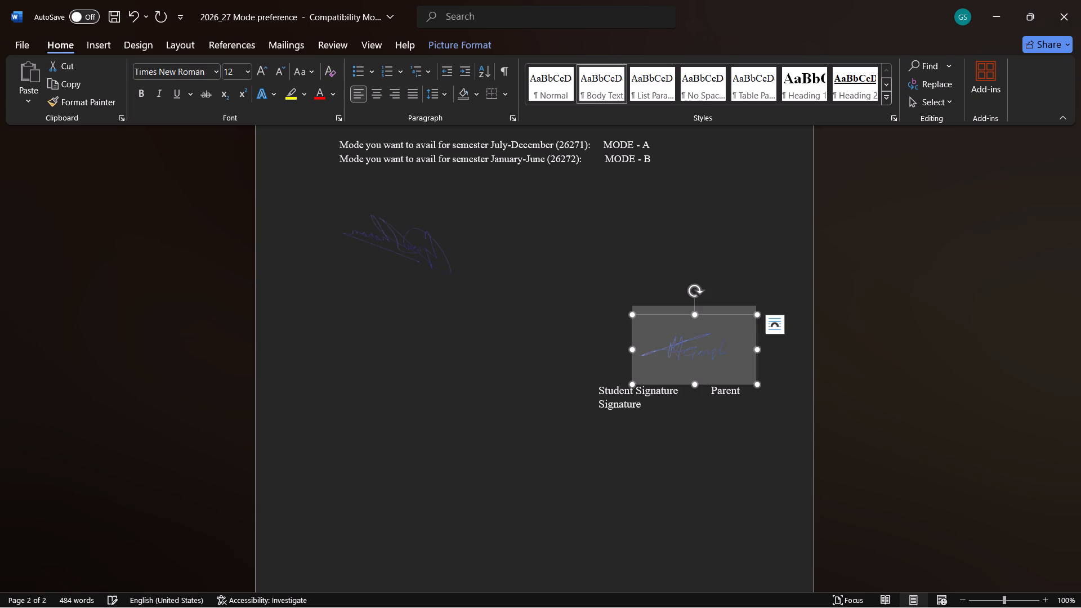
pyautogui.press('BackSpace')
pyautogui.hotkey('ctrl', 'z')
pyautogui.hotkey('ctrl', 'z')
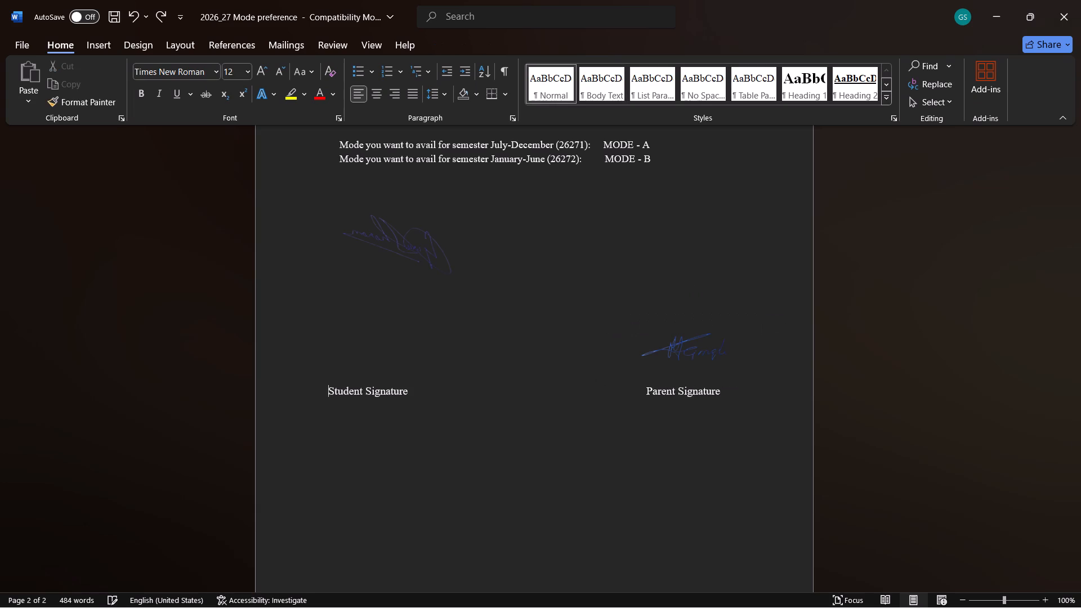
# Try to move the student signature picture down, closer to the "Student Signature" label.
pyautogui.click(422, 222)
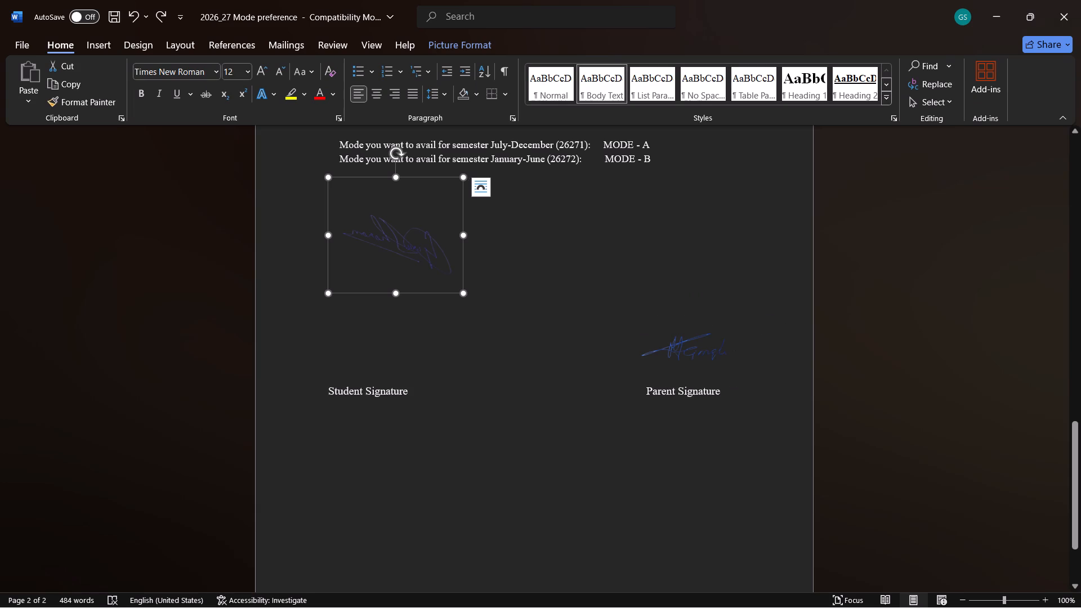
pyautogui.moveTo(420, 180); pyautogui.dragTo(396, 241)
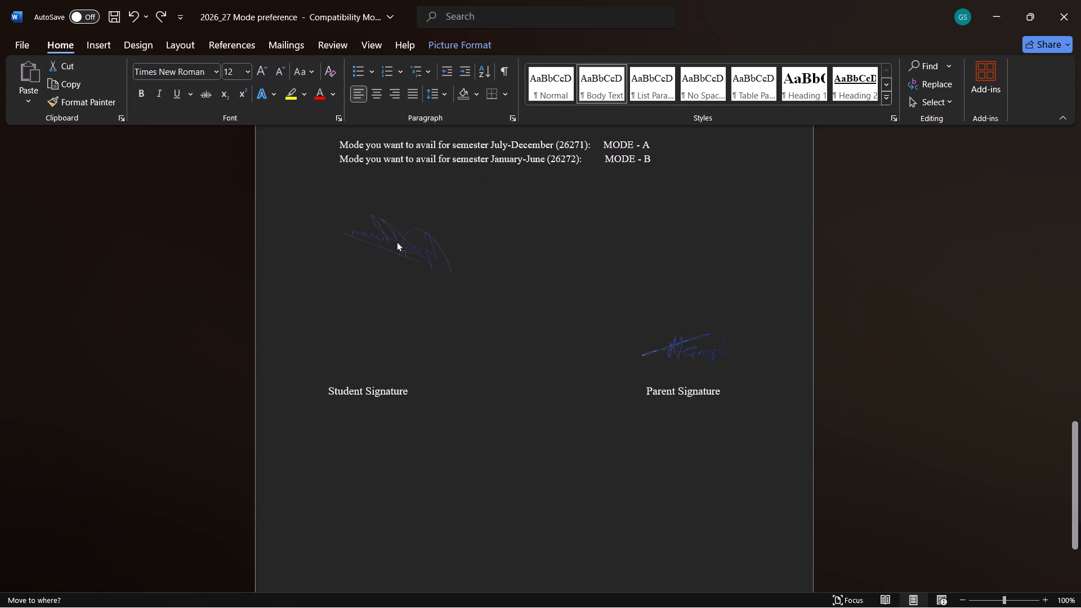
pyautogui.moveTo(396, 241); pyautogui.dragTo(307, 306)
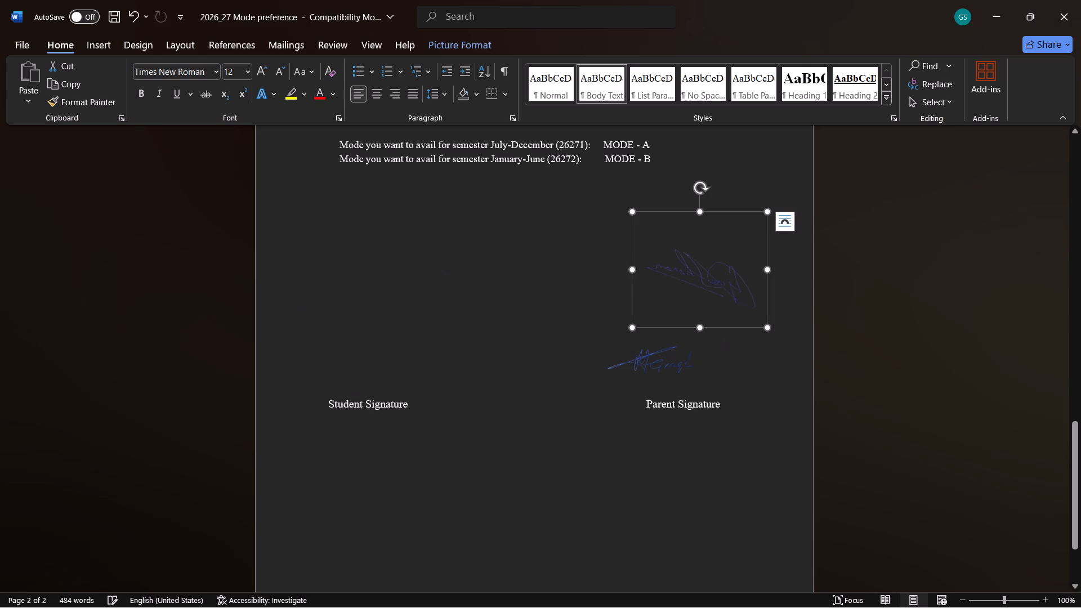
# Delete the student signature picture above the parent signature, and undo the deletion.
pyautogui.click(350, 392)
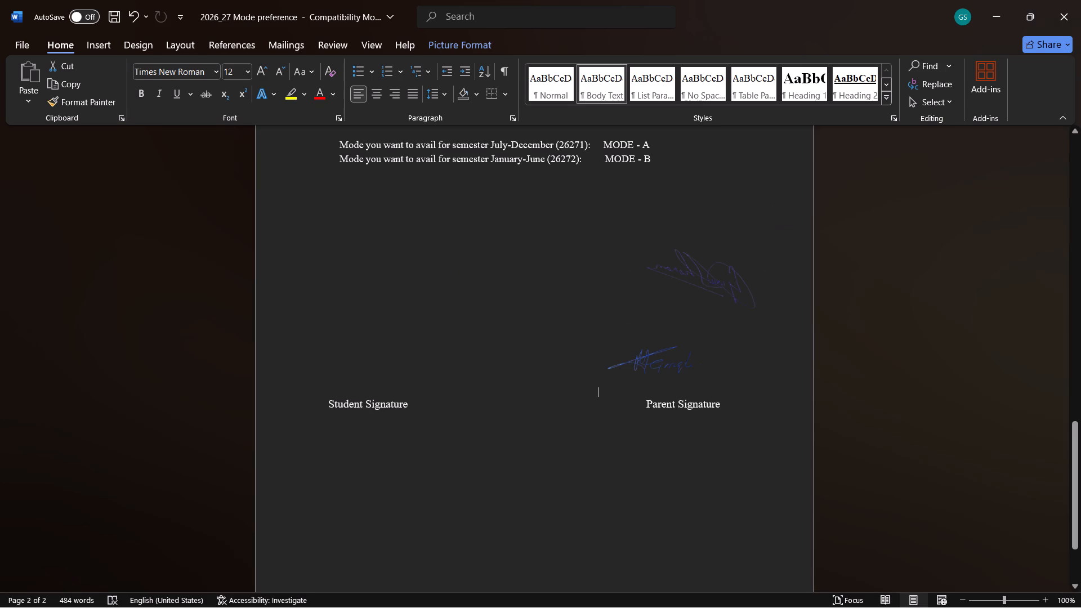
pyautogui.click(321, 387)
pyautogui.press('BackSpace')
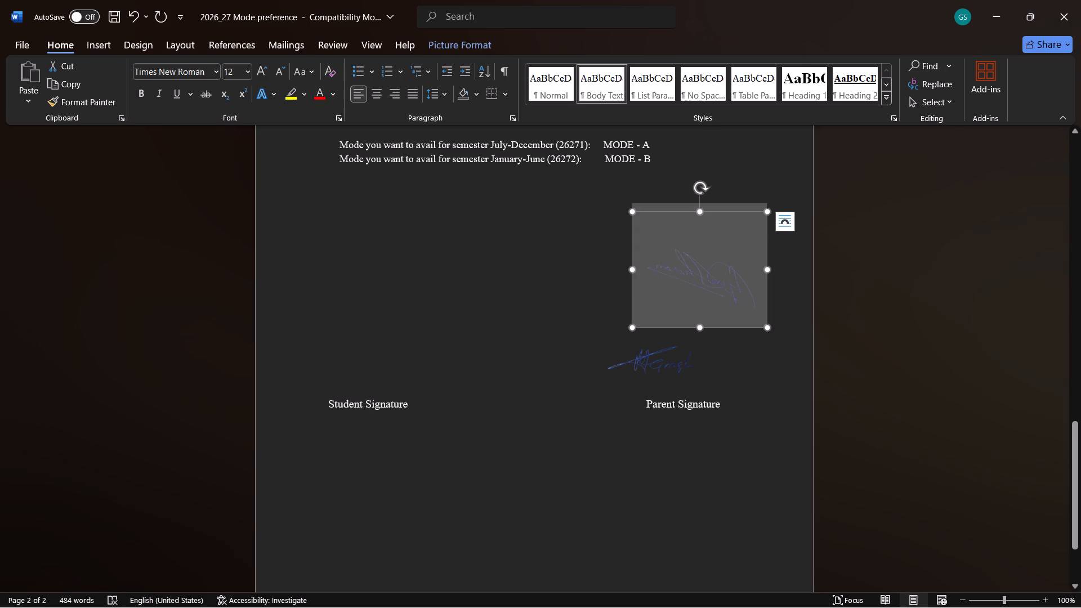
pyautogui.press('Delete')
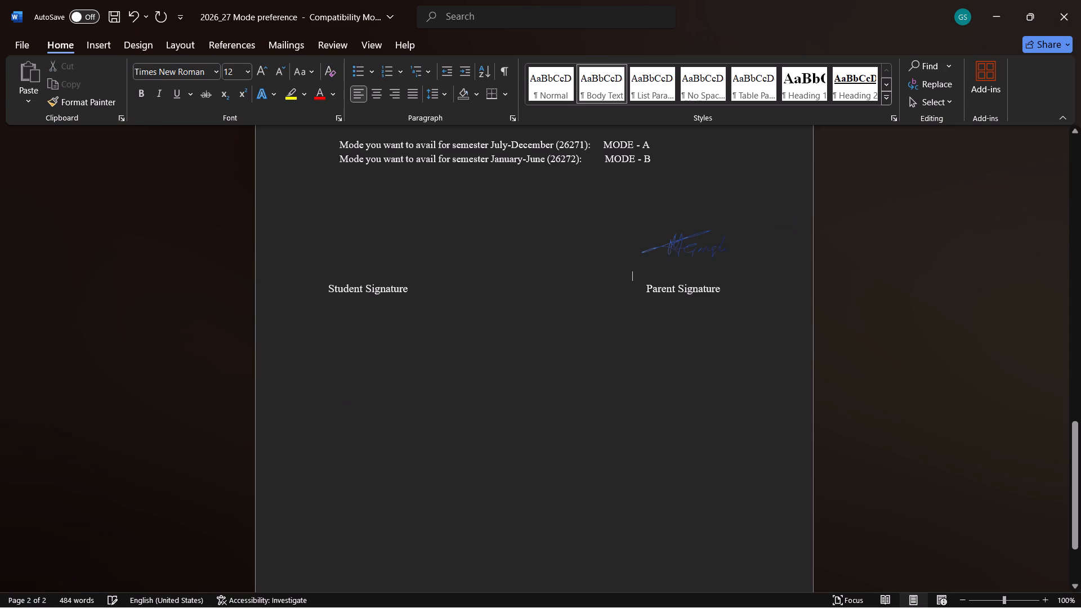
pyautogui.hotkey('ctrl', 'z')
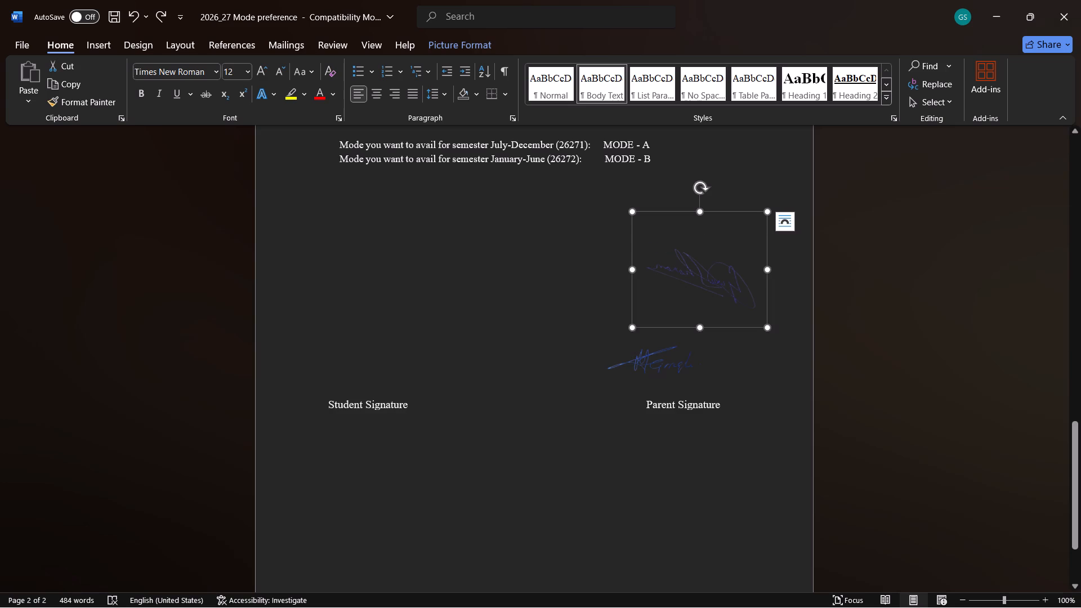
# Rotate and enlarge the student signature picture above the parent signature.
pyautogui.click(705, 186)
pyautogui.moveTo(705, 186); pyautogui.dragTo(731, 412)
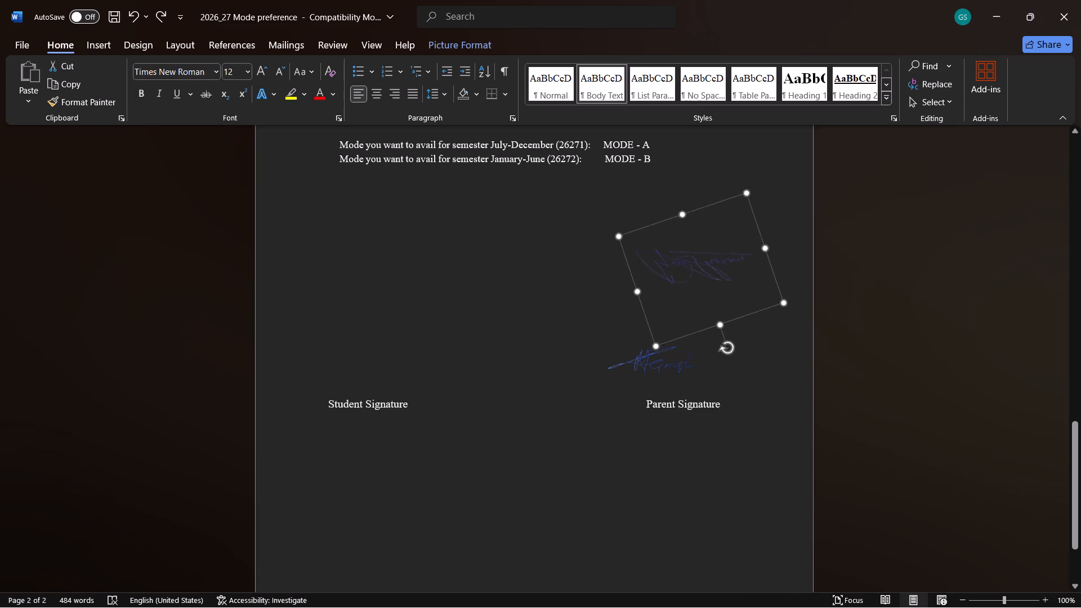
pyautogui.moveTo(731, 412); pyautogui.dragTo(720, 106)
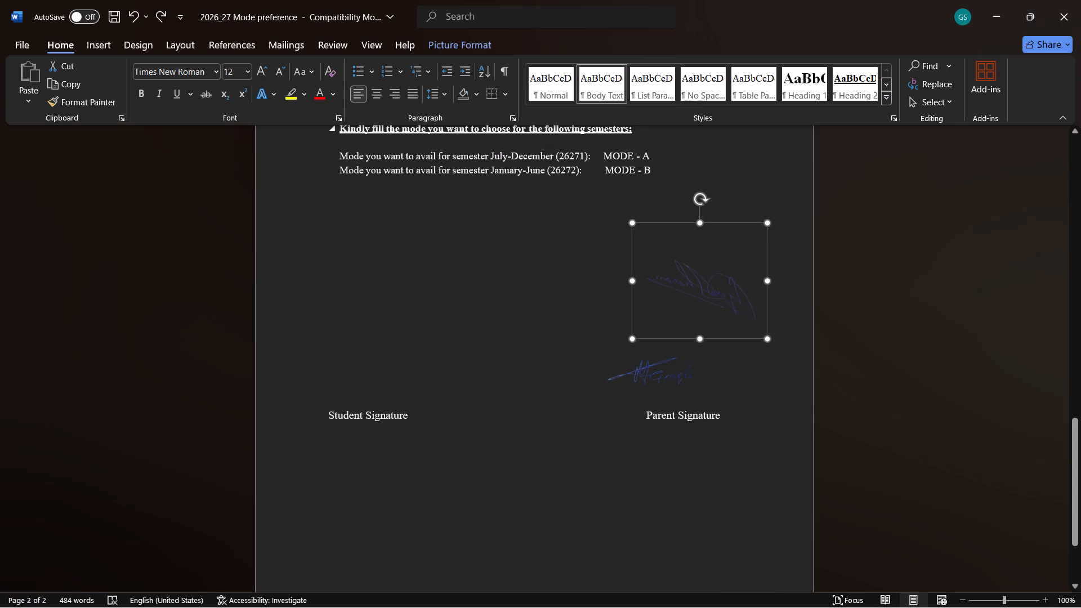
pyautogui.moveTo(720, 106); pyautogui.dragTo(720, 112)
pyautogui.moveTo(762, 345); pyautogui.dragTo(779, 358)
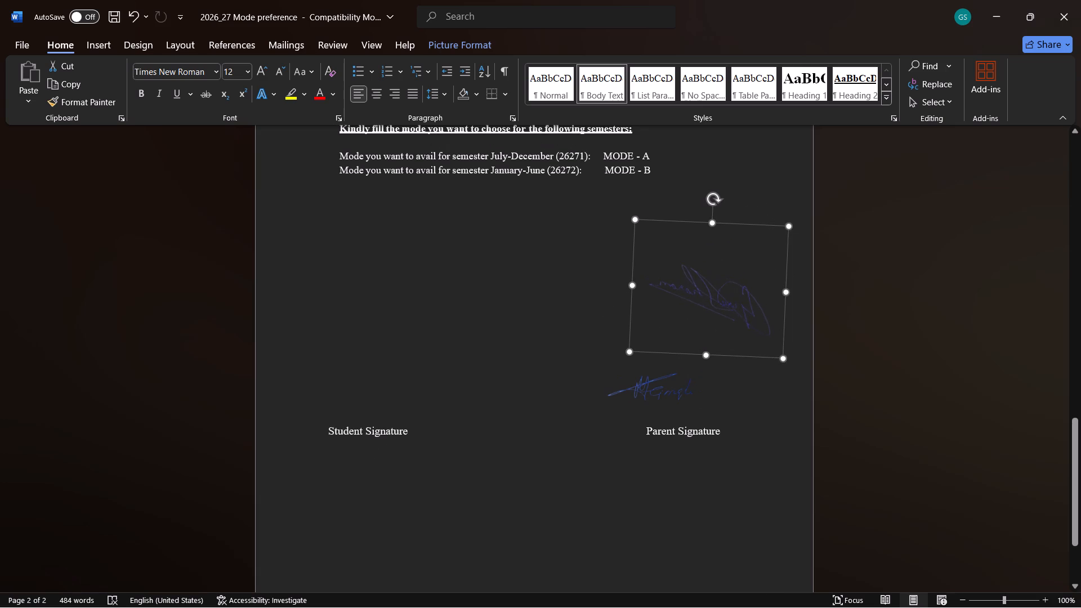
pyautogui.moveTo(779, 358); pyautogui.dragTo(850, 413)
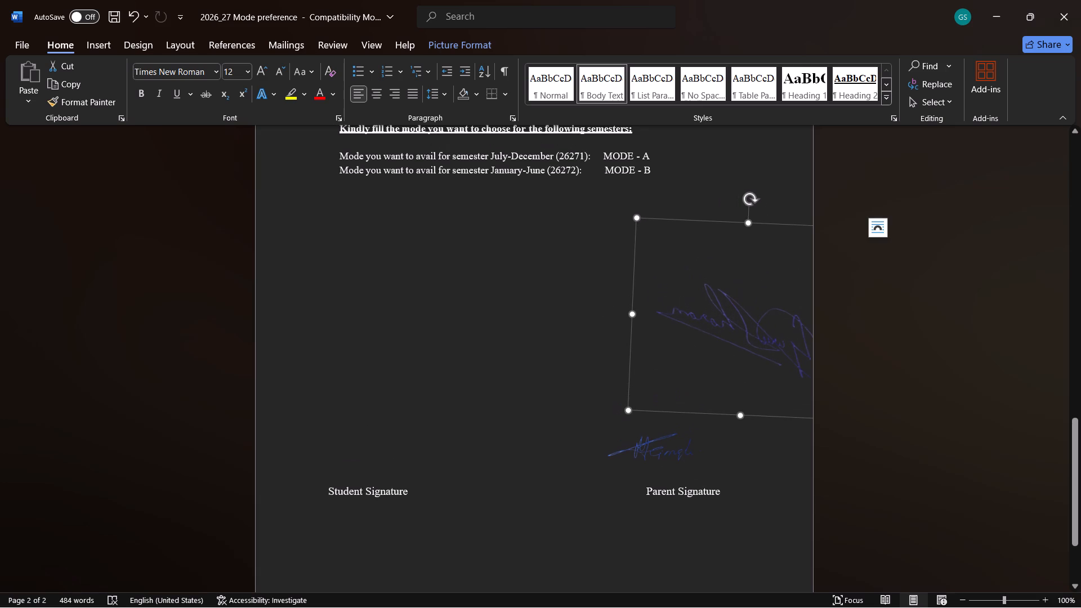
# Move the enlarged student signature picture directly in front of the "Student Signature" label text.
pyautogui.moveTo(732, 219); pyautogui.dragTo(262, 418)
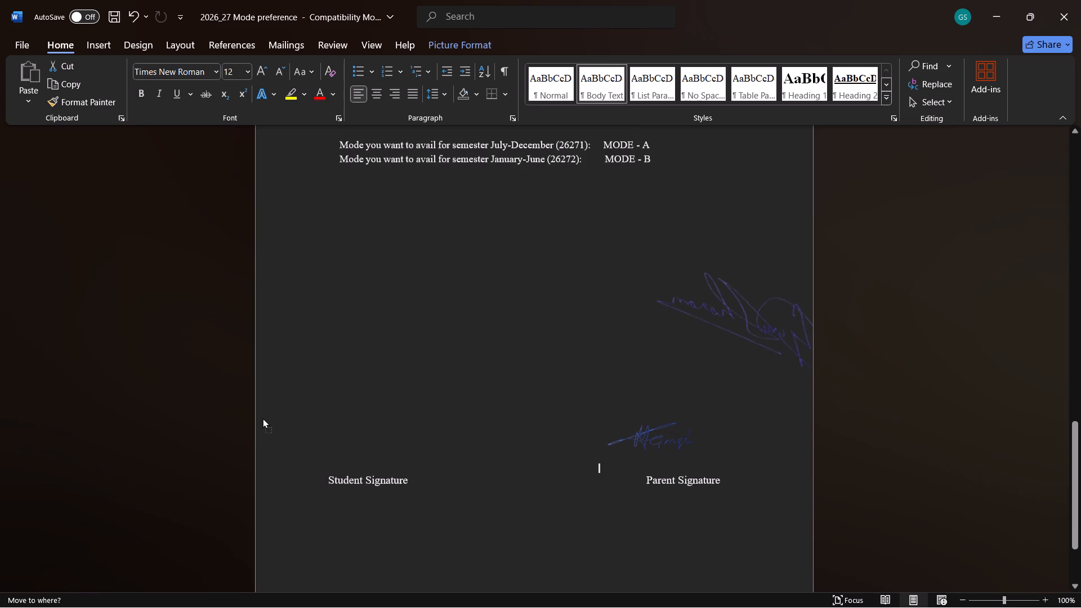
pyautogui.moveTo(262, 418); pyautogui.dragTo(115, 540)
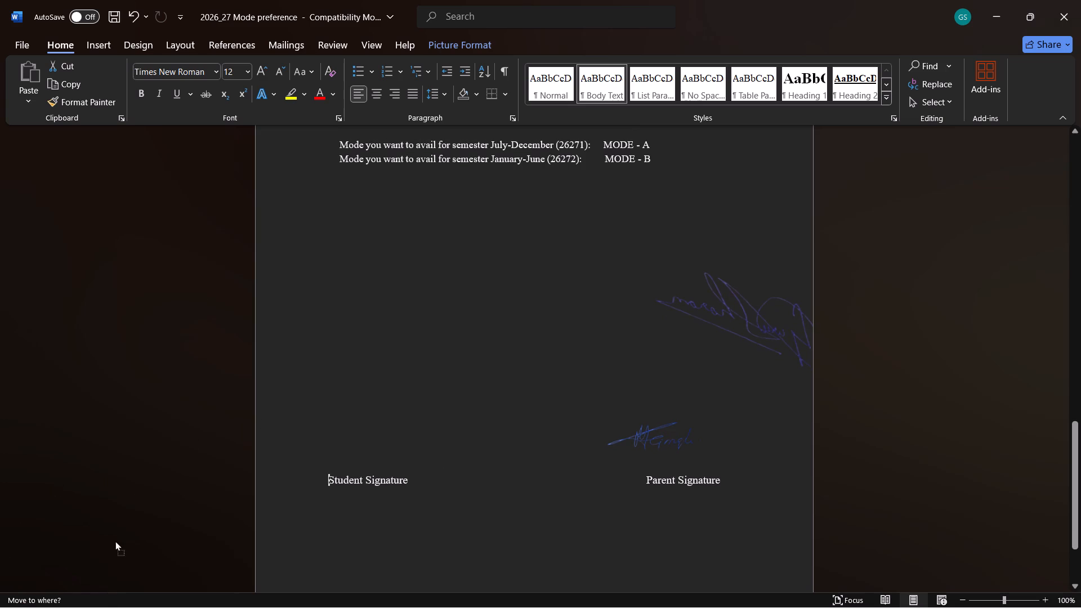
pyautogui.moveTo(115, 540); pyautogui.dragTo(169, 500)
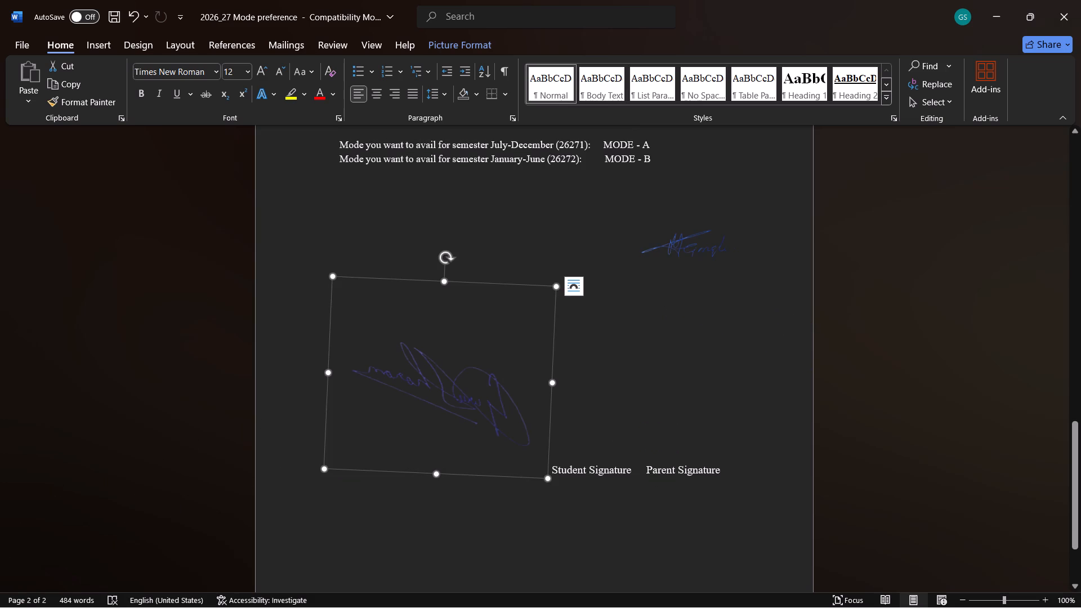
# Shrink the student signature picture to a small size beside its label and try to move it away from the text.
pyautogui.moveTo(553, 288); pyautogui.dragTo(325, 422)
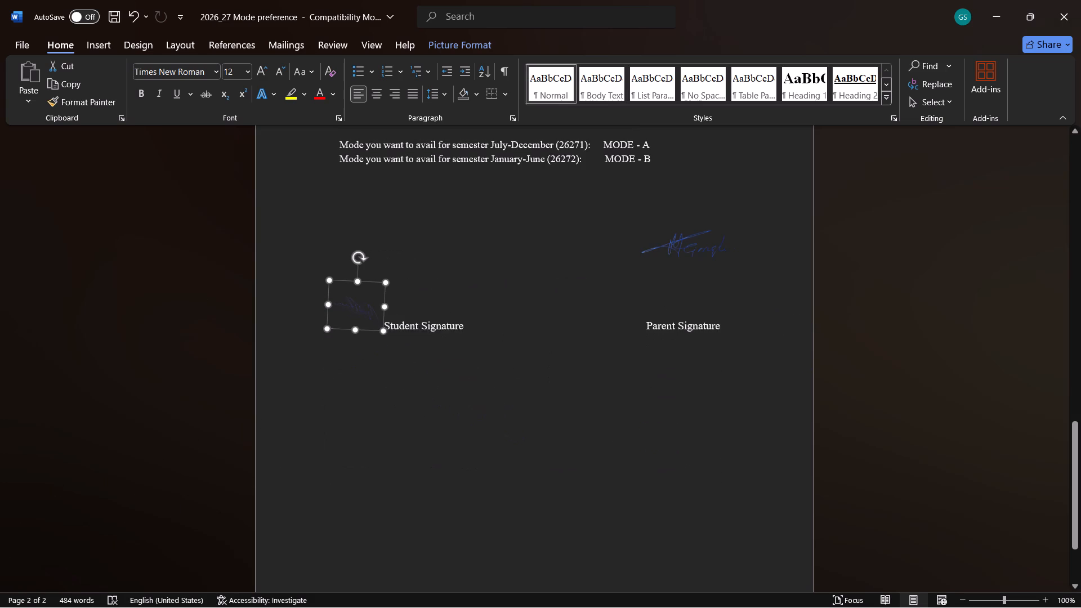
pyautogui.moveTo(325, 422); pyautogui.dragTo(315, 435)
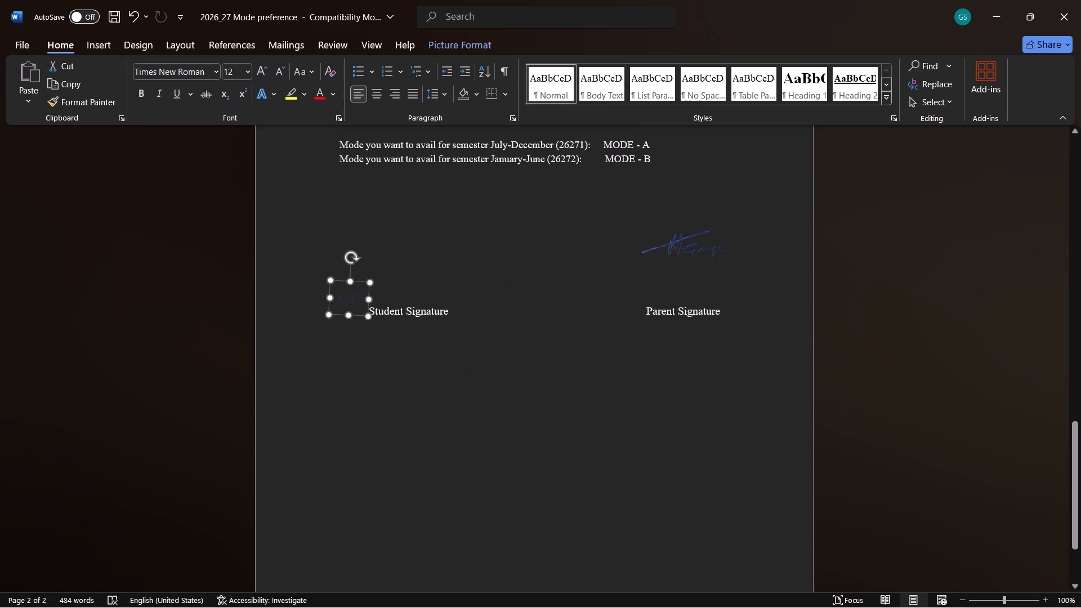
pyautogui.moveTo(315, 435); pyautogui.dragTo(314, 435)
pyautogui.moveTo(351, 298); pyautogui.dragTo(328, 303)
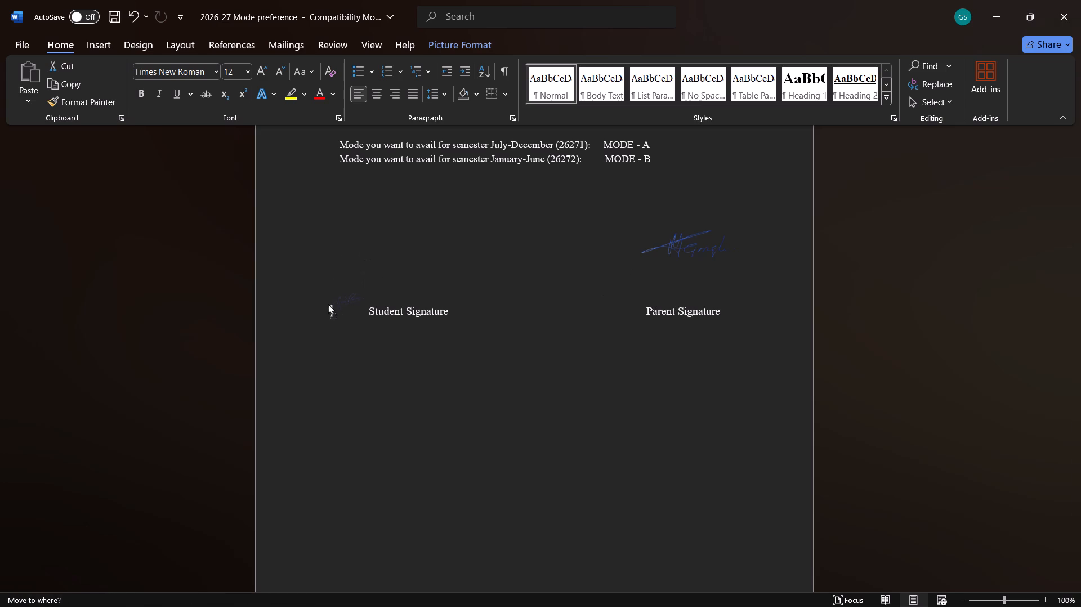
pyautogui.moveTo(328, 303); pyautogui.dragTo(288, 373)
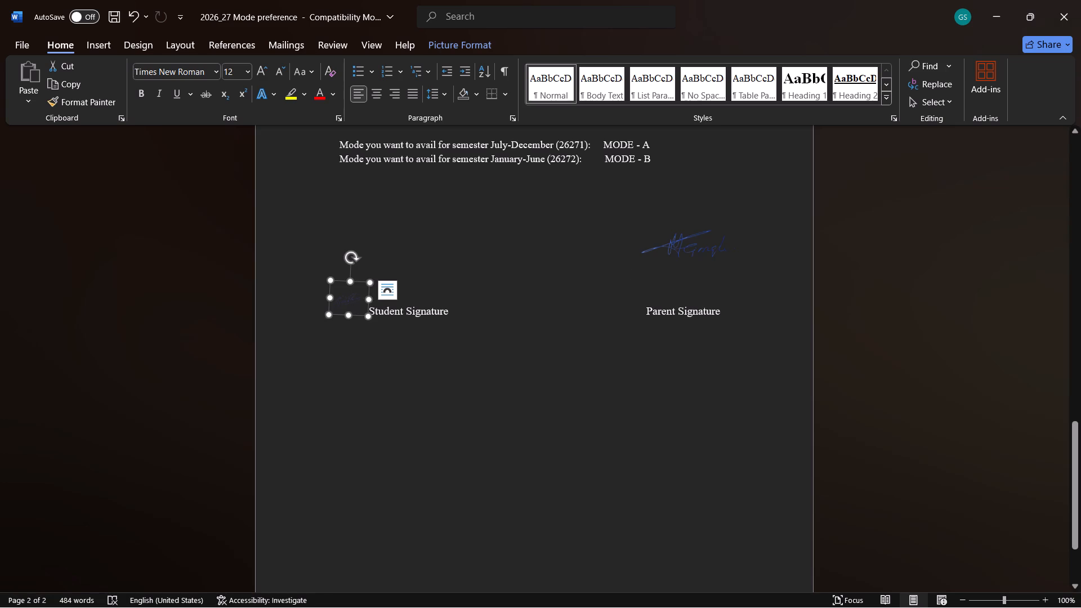
# Cut the student signature picture from in front of the "Student Signature" label.
pyautogui.rightClick(351, 290)
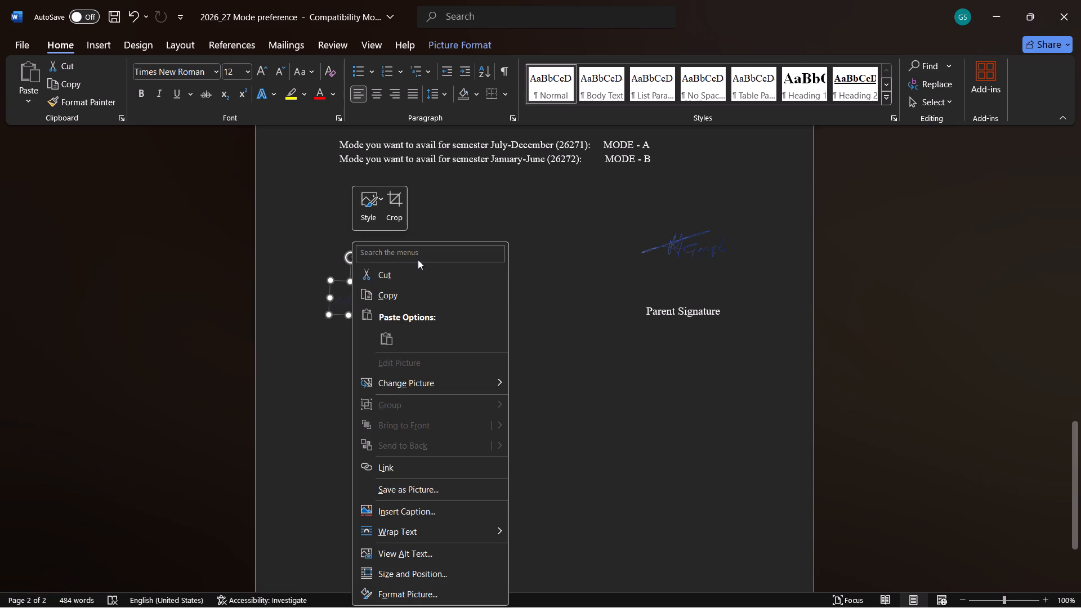
pyautogui.click(418, 274)
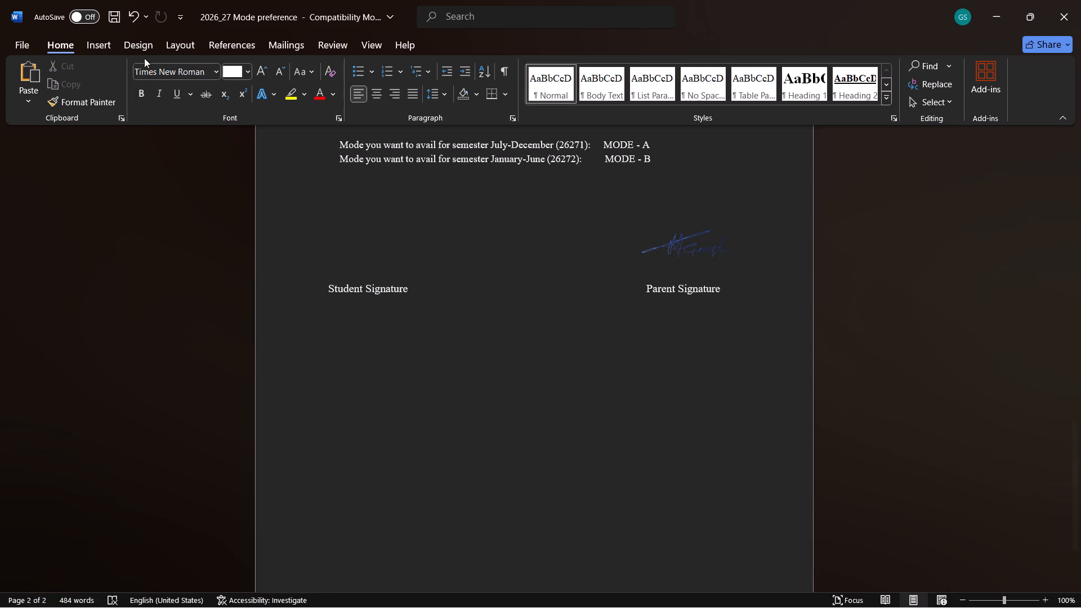
# Insert a Simple Text Box and place it directly above the "Student Signature" label.
pyautogui.click(111, 53)
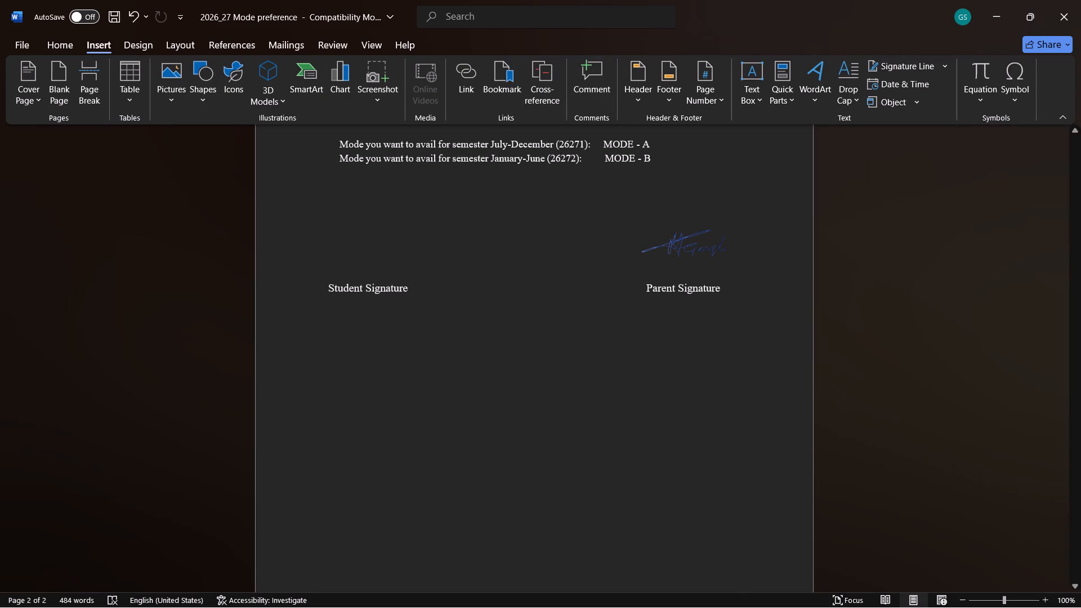
pyautogui.click(771, 84)
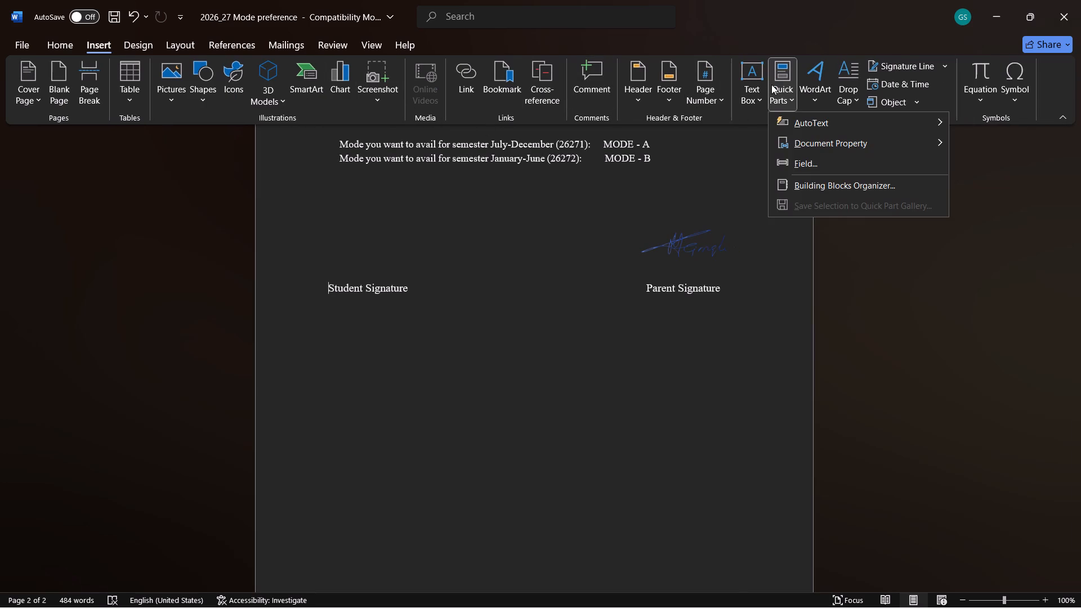
pyautogui.click(742, 99)
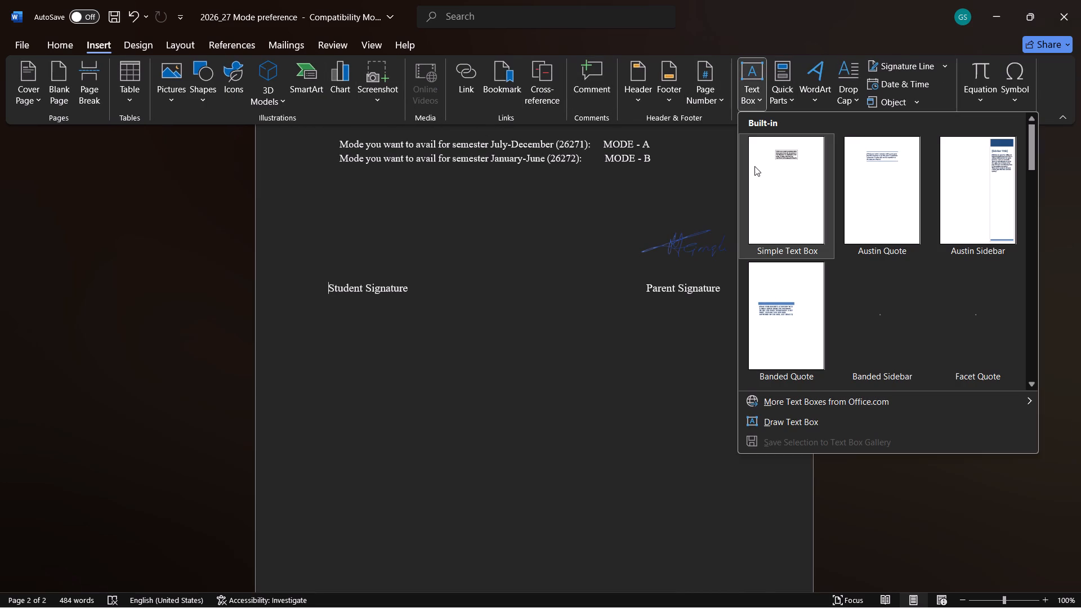
pyautogui.click(754, 166)
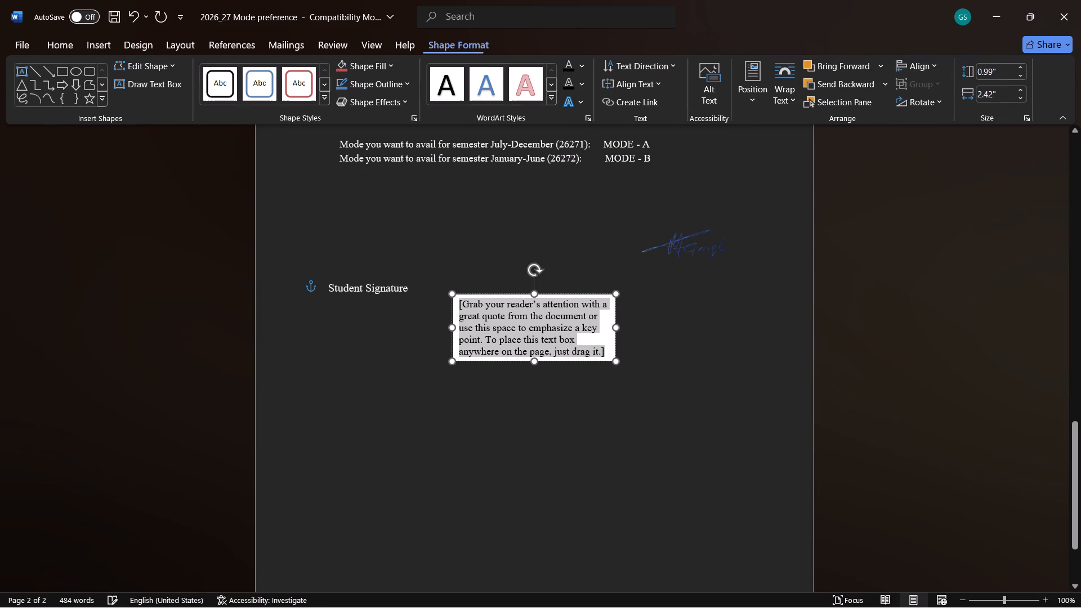
pyautogui.moveTo(529, 294); pyautogui.dragTo(366, 220)
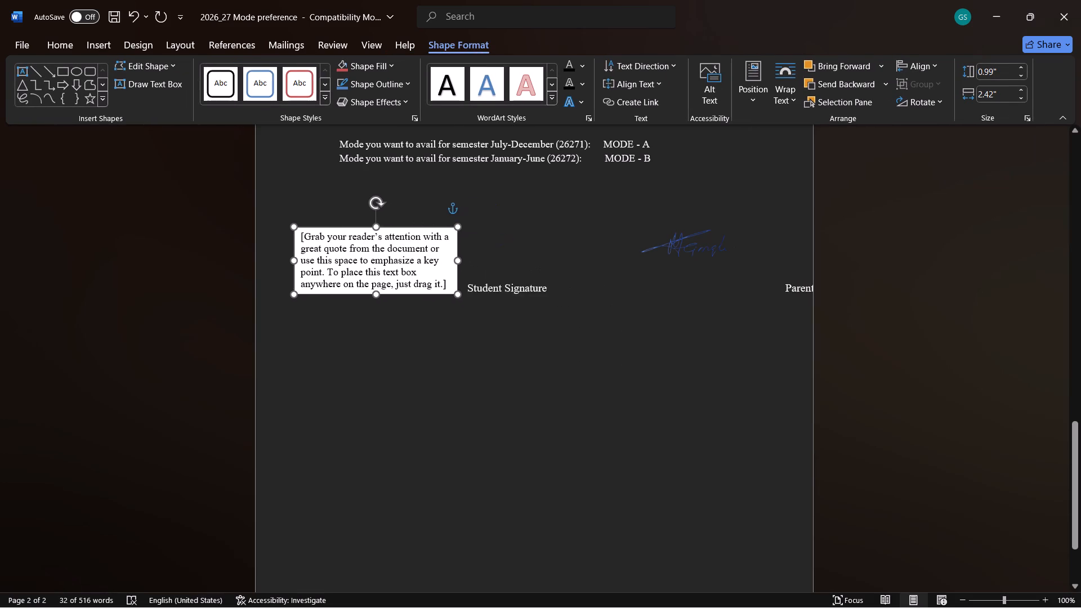
pyautogui.moveTo(366, 220); pyautogui.dragTo(372, 204)
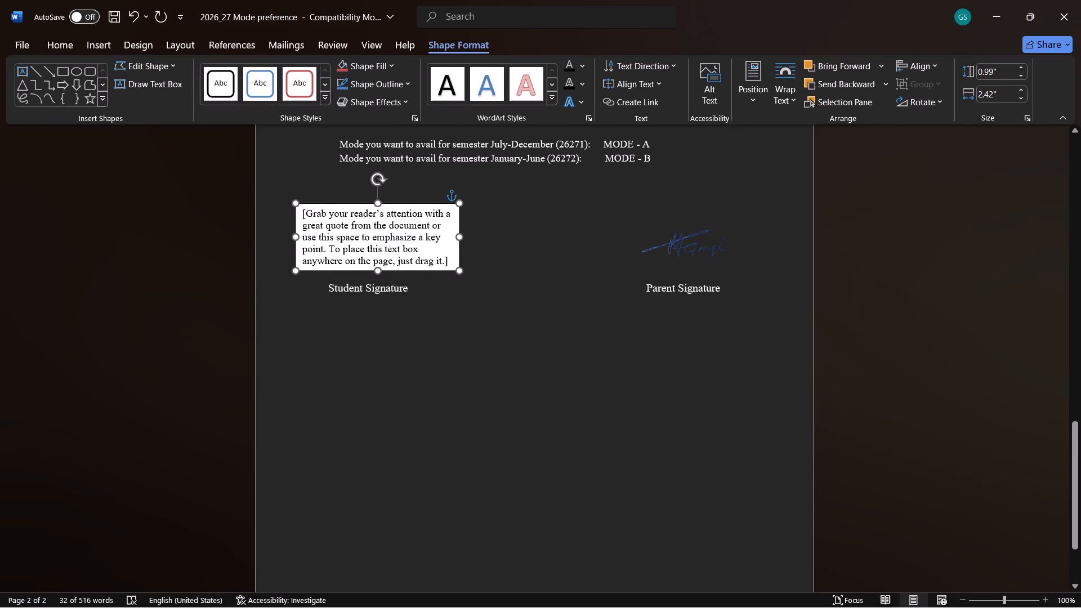
pyautogui.moveTo(372, 204); pyautogui.dragTo(373, 203)
# Replace the text box's placeholder text with the cut student signature picture.
pyautogui.tripleClick(376, 228)
pyautogui.press('BackSpace')
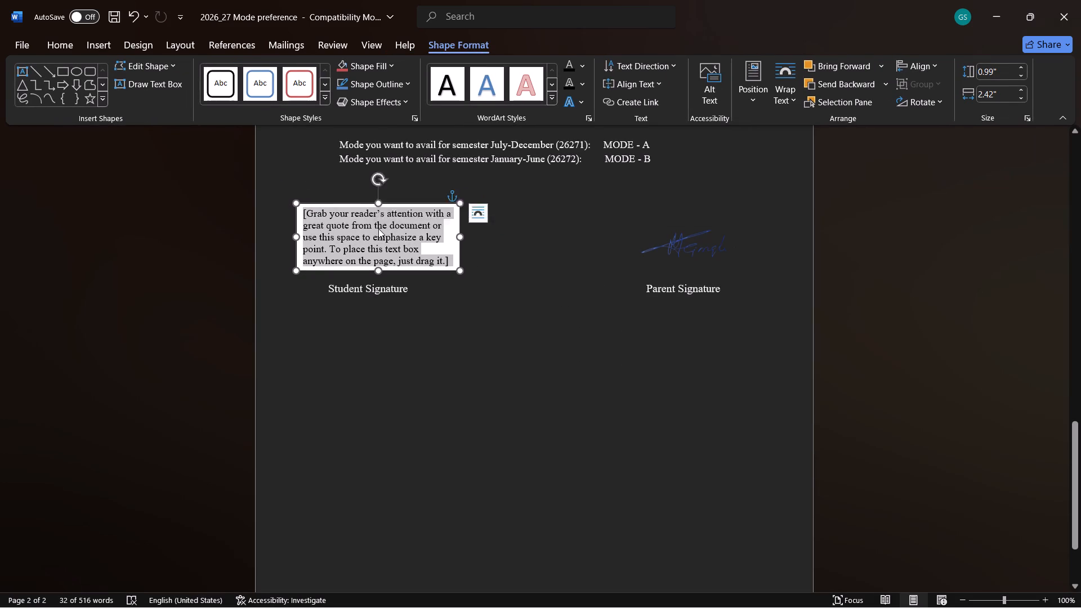
pyautogui.click(98, 37)
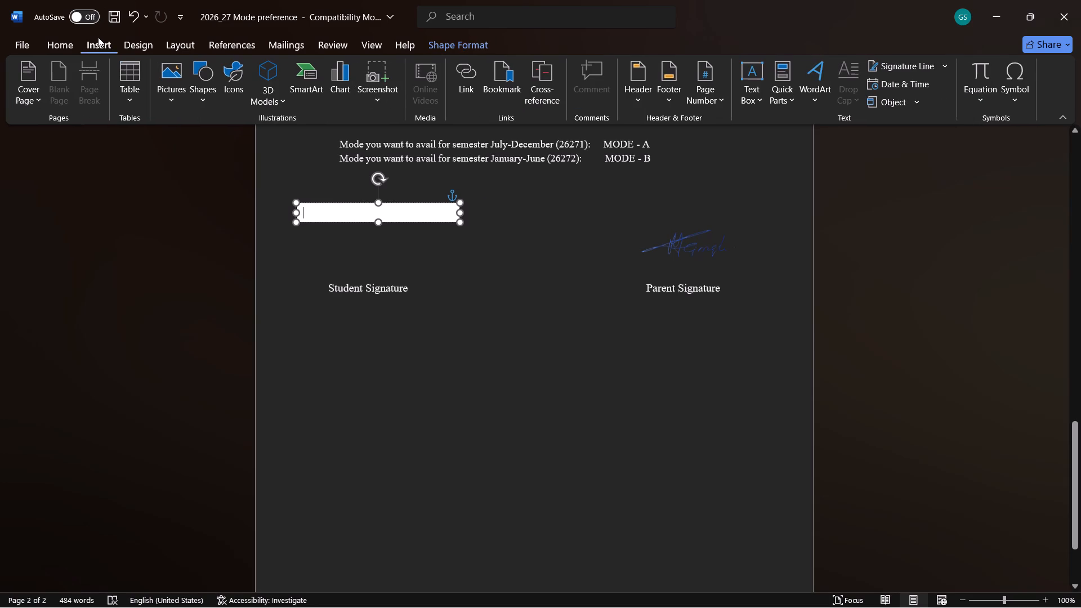
pyautogui.click(314, 207)
pyautogui.hotkey('ctrl', 'v')
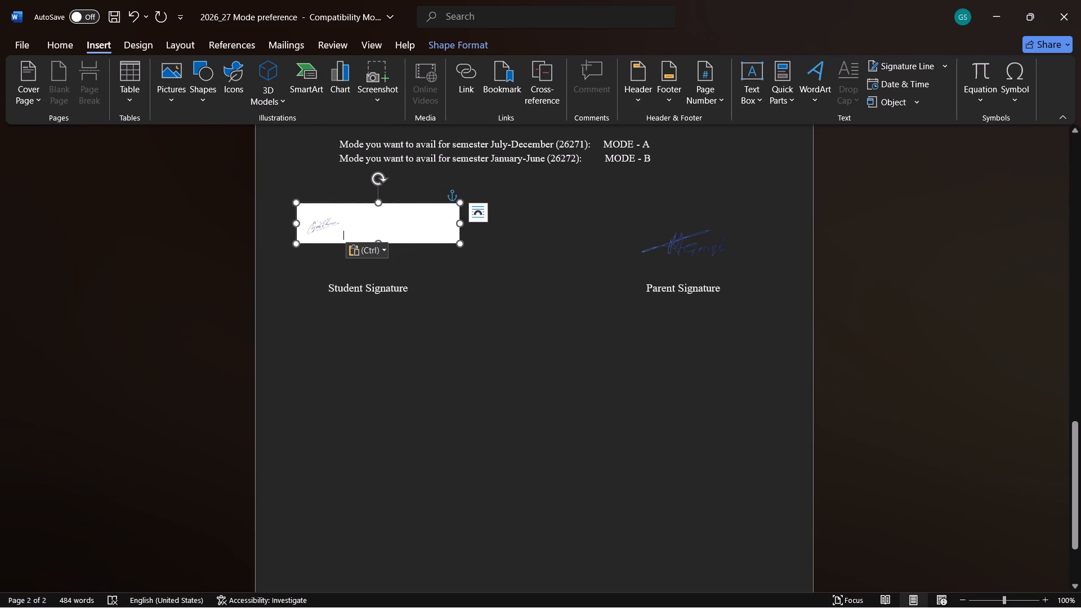
# Enlarge and widen the signature picture inside the text box, straighten its tilt, and fit its height above the "Student Signature" label.
pyautogui.click(336, 221)
pyautogui.moveTo(340, 240); pyautogui.dragTo(401, 235)
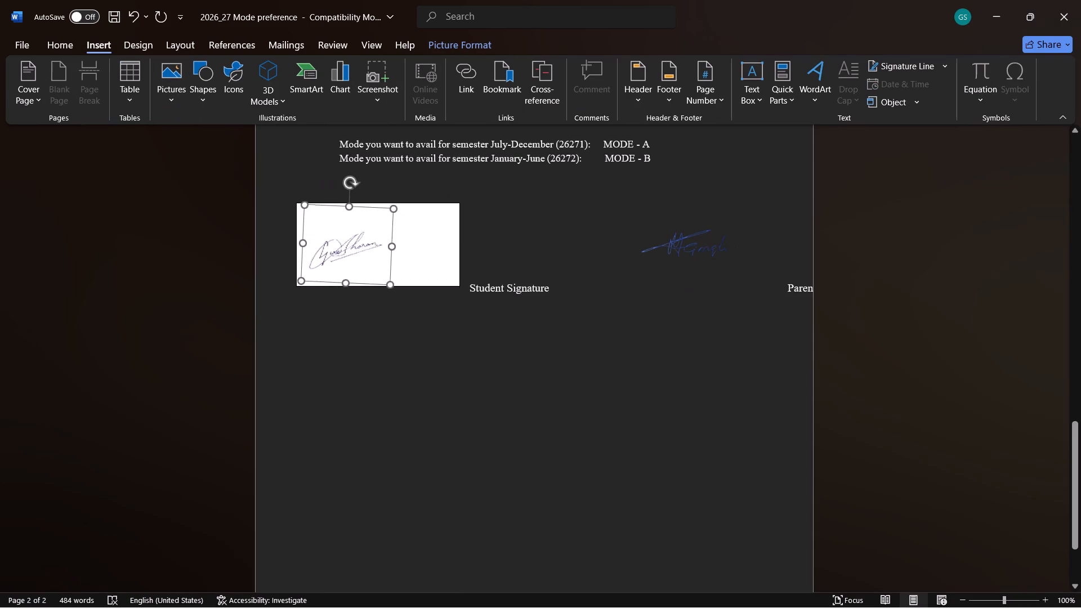
pyautogui.moveTo(401, 235); pyautogui.dragTo(404, 247)
pyautogui.moveTo(403, 252); pyautogui.dragTo(425, 249)
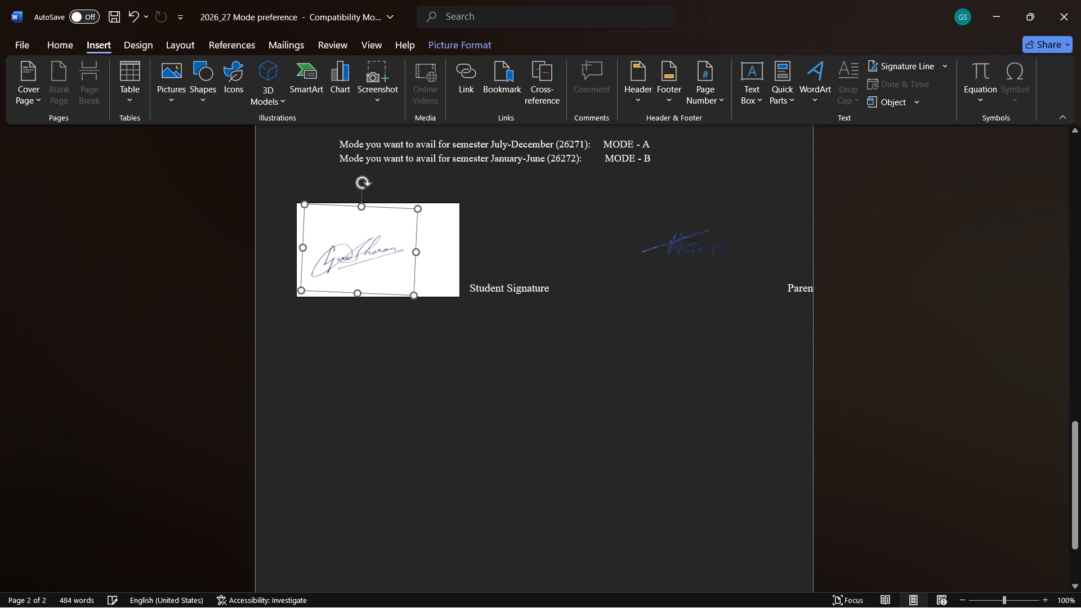
pyautogui.moveTo(425, 249); pyautogui.dragTo(458, 246)
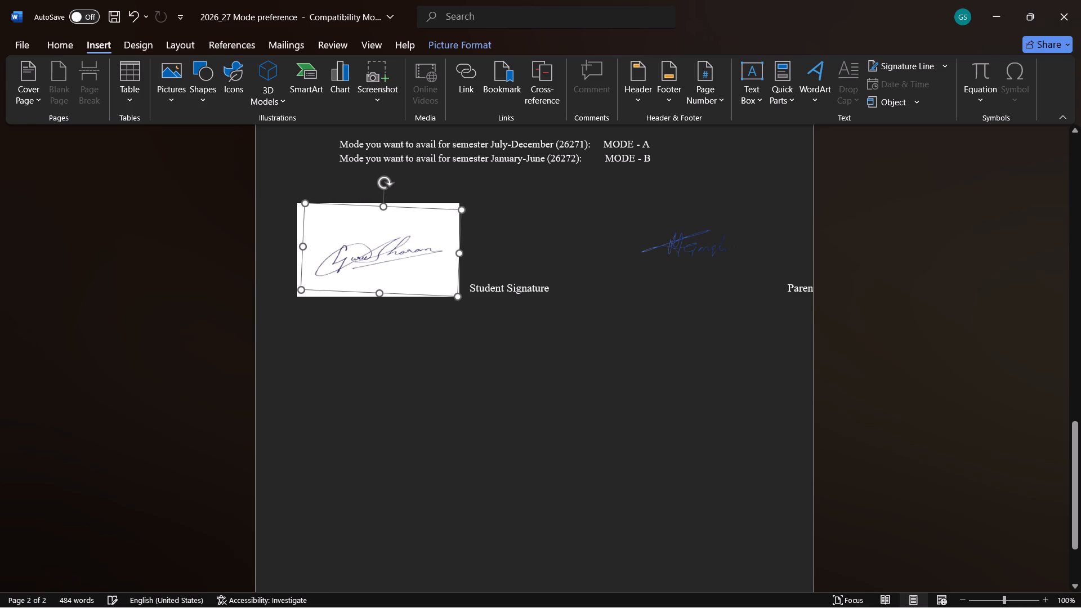
pyautogui.click(386, 188)
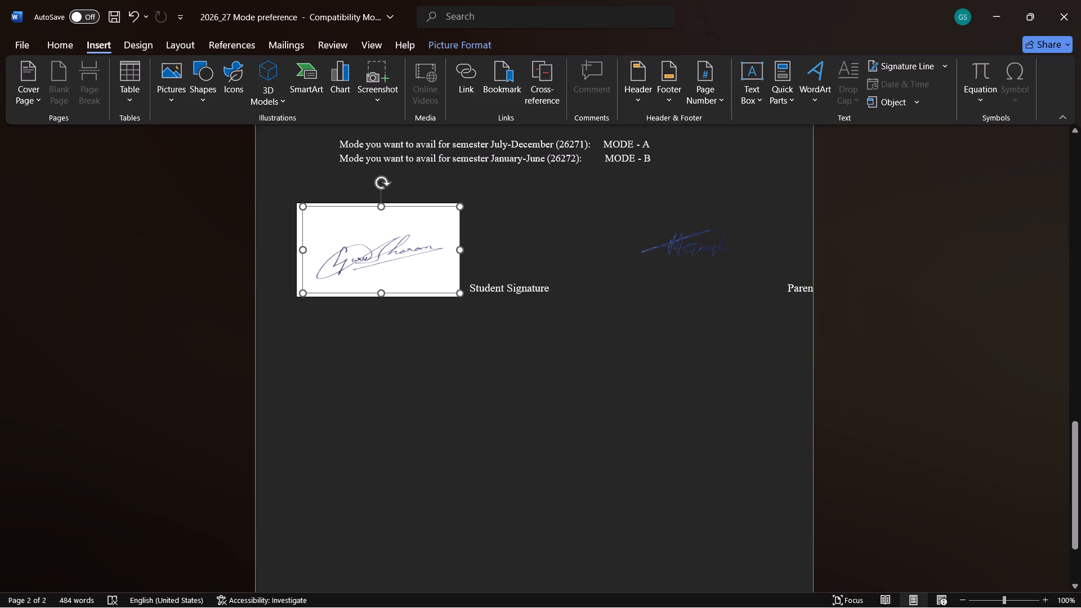
pyautogui.moveTo(461, 293); pyautogui.dragTo(418, 273)
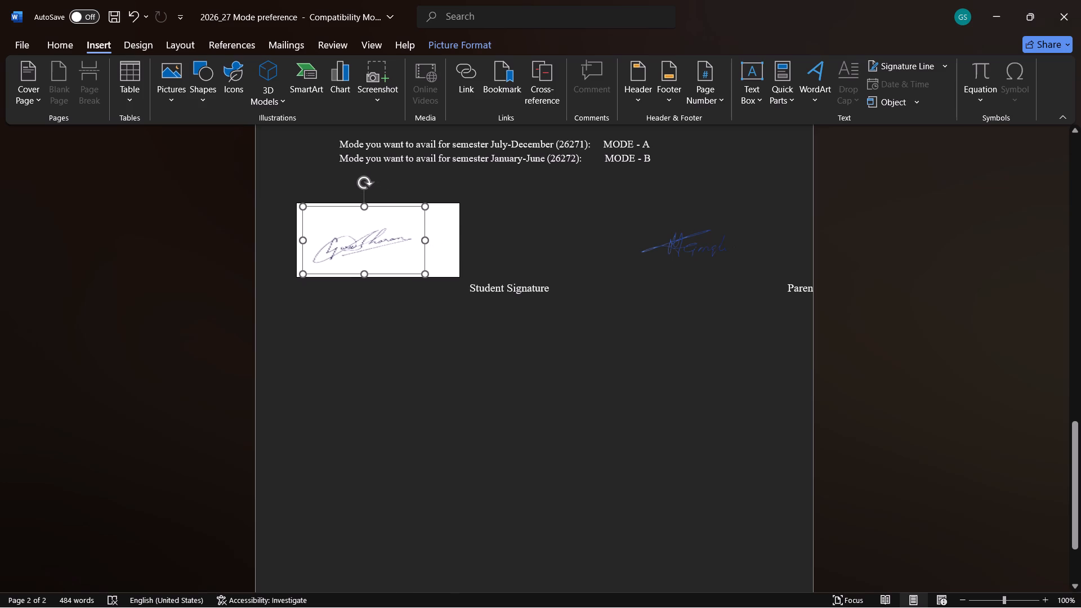
pyautogui.moveTo(418, 273); pyautogui.dragTo(405, 267)
# Narrow the text box above the "Student Signature" label to about the width of the signature picture.
pyautogui.click(435, 243)
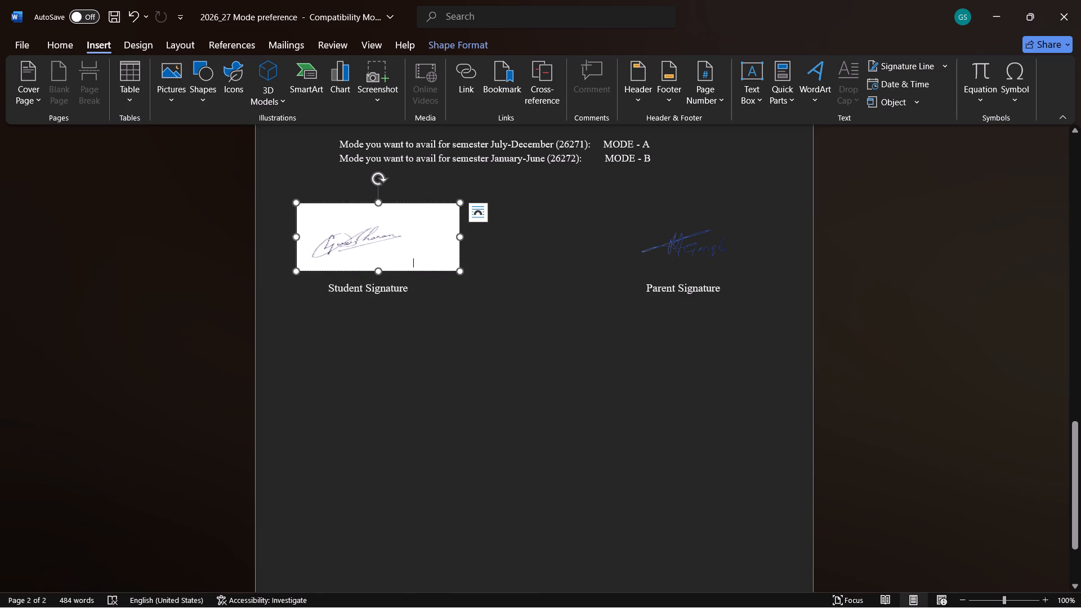
pyautogui.moveTo(459, 238); pyautogui.dragTo(410, 236)
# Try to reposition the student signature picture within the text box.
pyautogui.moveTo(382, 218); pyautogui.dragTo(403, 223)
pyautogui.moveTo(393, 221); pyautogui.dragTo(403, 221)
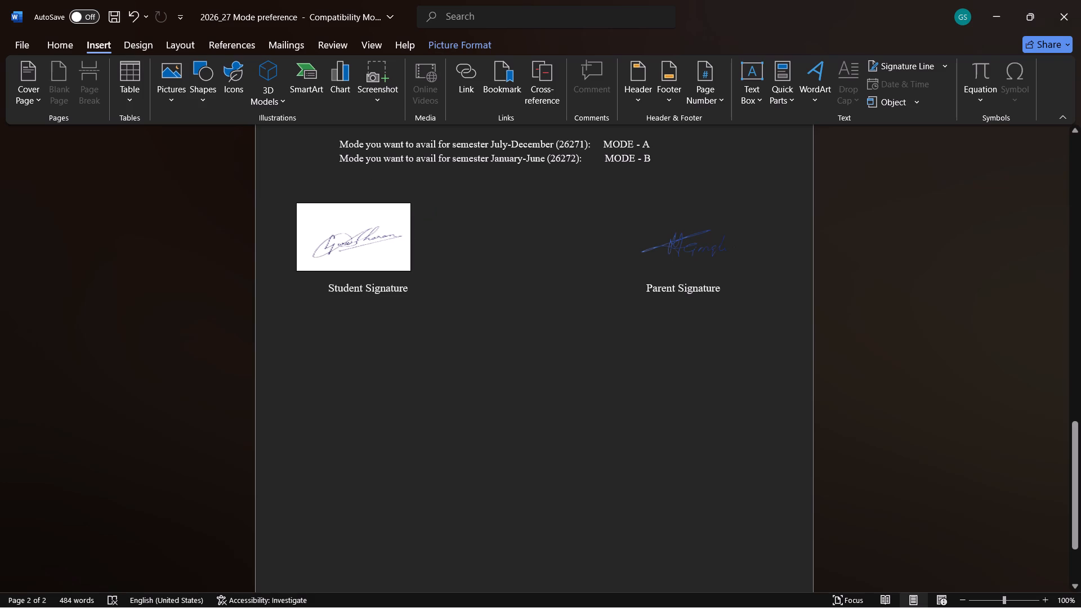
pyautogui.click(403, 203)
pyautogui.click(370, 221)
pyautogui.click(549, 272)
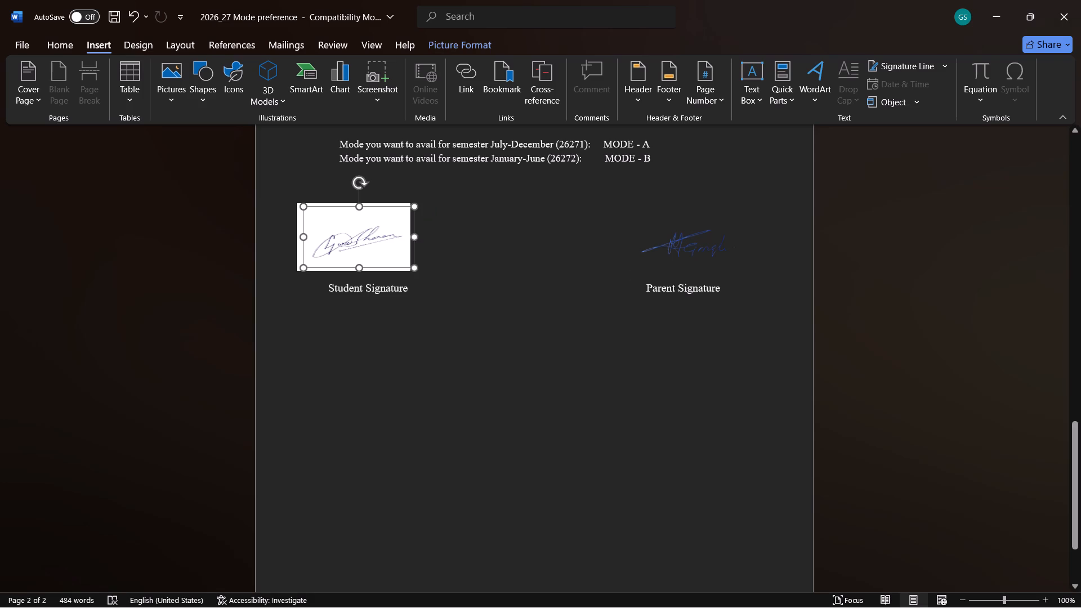
# Examine both signatures on page 2 in the print preview, and return to the document.
pyautogui.hotkey('ctrl', 'p')
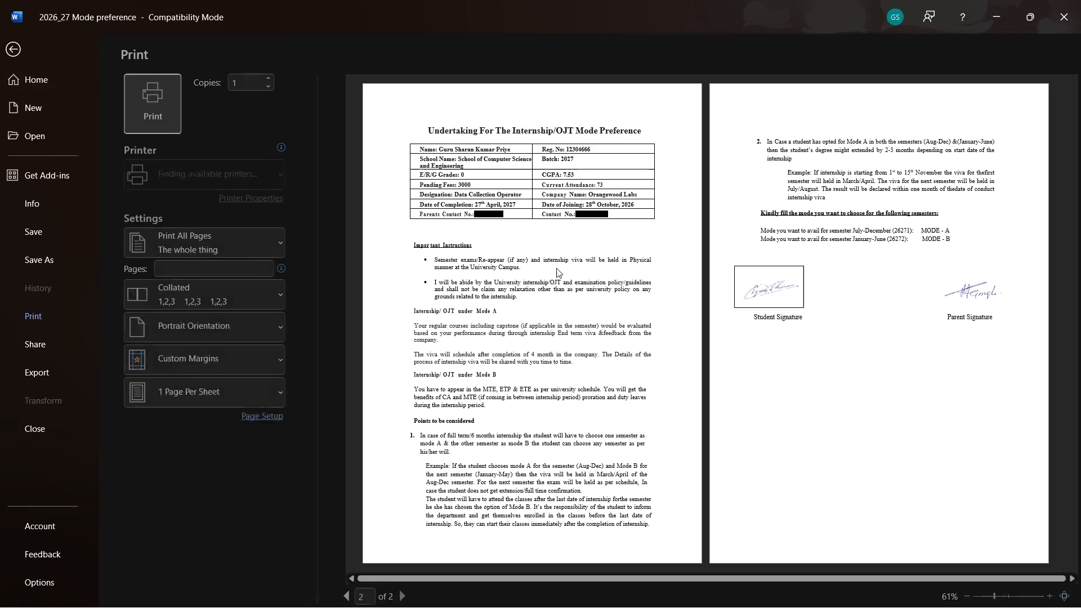
pyautogui.scroll(2, 857, 329)
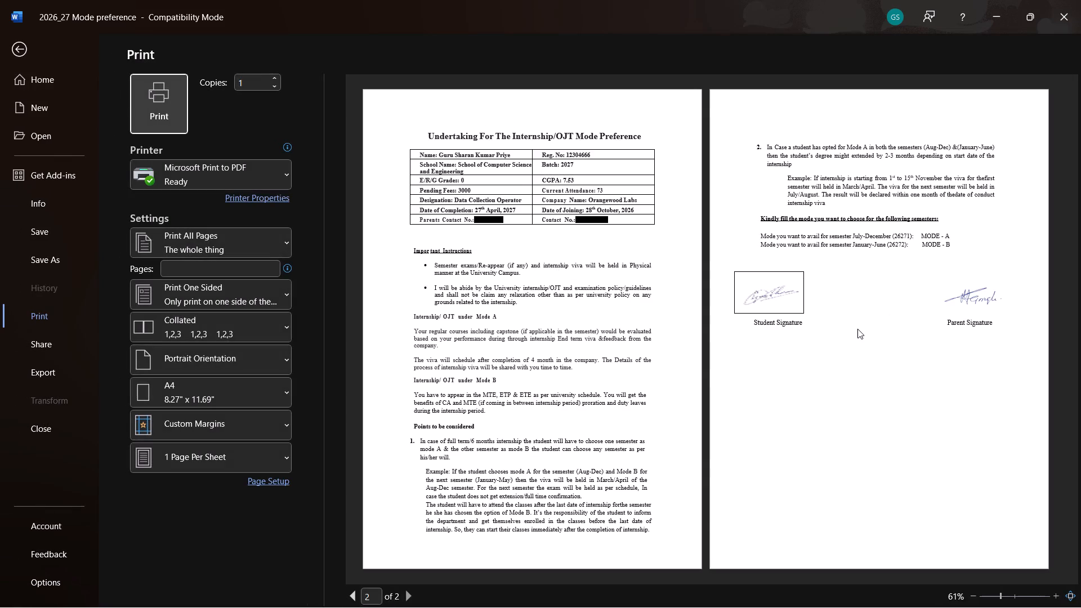
pyautogui.keyDown('ctrl'); pyautogui.scroll(9, 857, 329); pyautogui.keyUp('ctrl')
pyautogui.keyDown('ctrl'); pyautogui.scroll(-6, 857, 329); pyautogui.keyUp('ctrl')
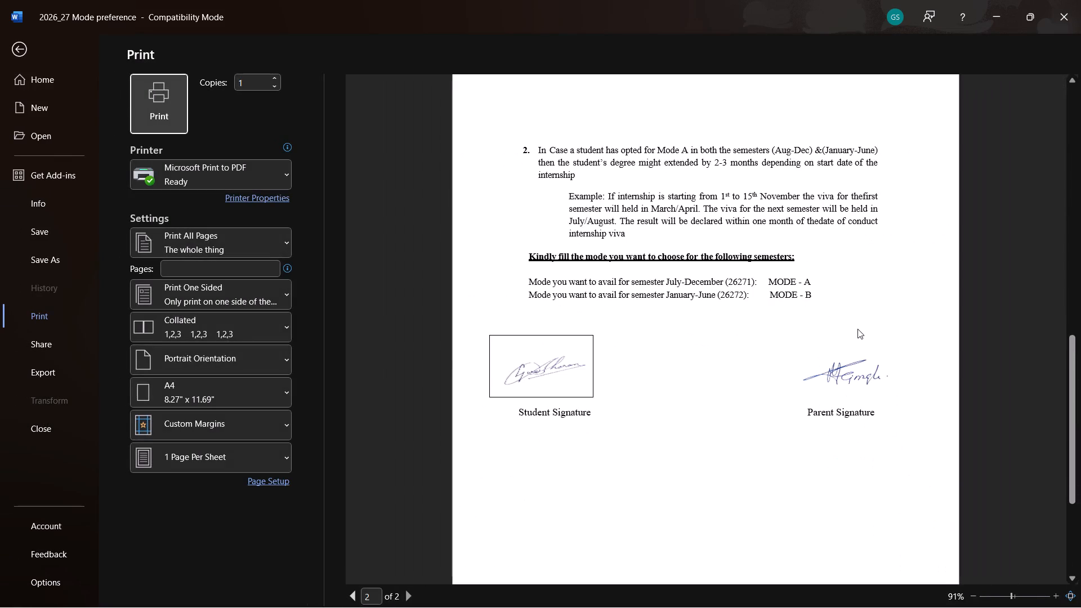
pyautogui.keyDown('ctrl'); pyautogui.scroll(-2, 857, 329); pyautogui.keyUp('ctrl')
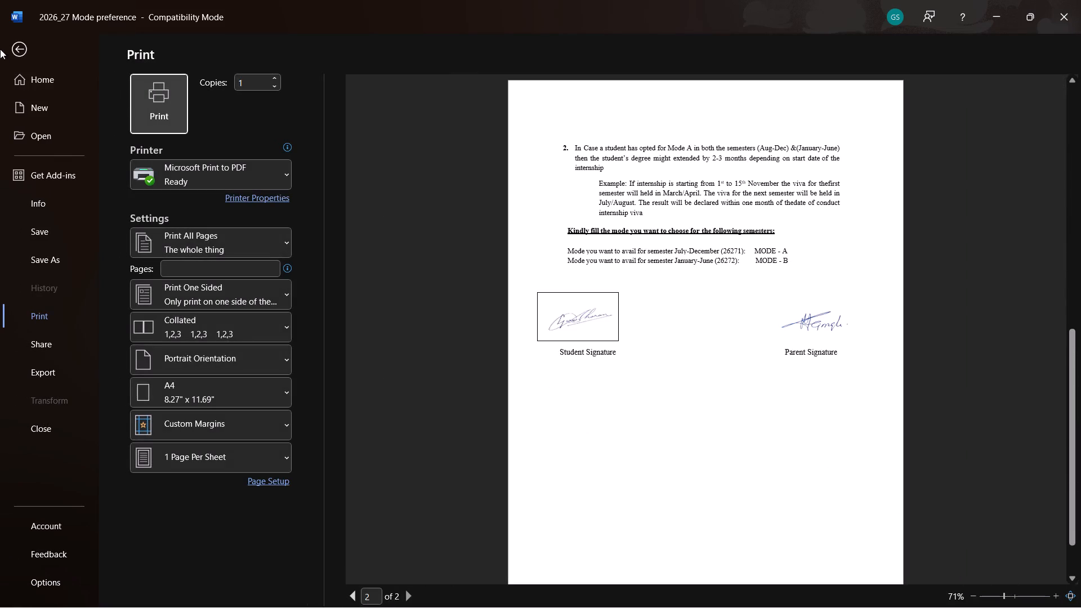
pyautogui.click(16, 48)
# Enlarge the parent signature picture slightly, keeping its proportions, above the "Parent Signature" label.
pyautogui.click(383, 223)
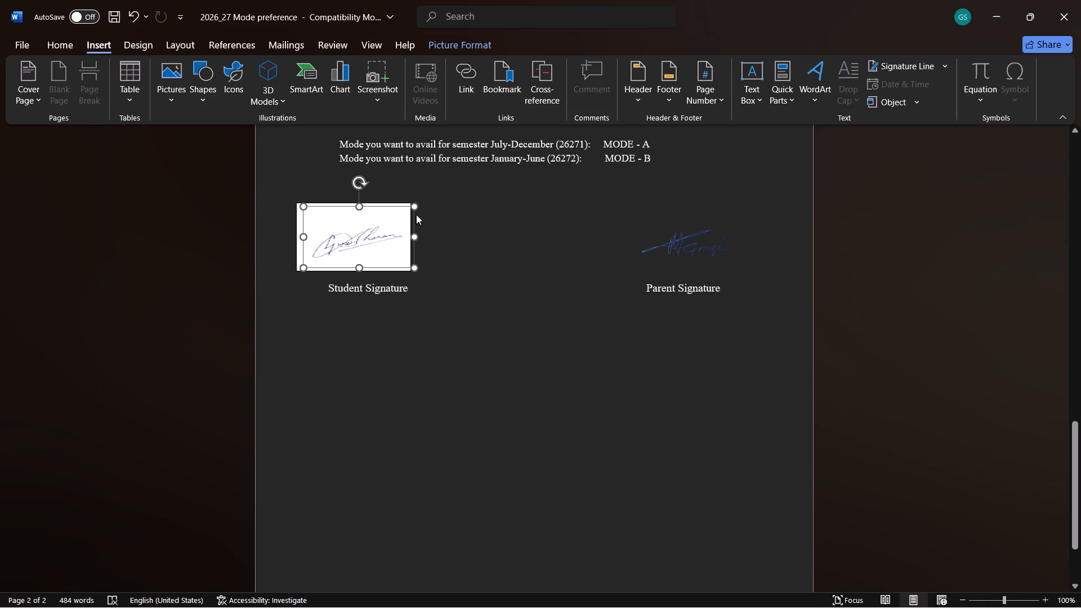
pyautogui.click(418, 214)
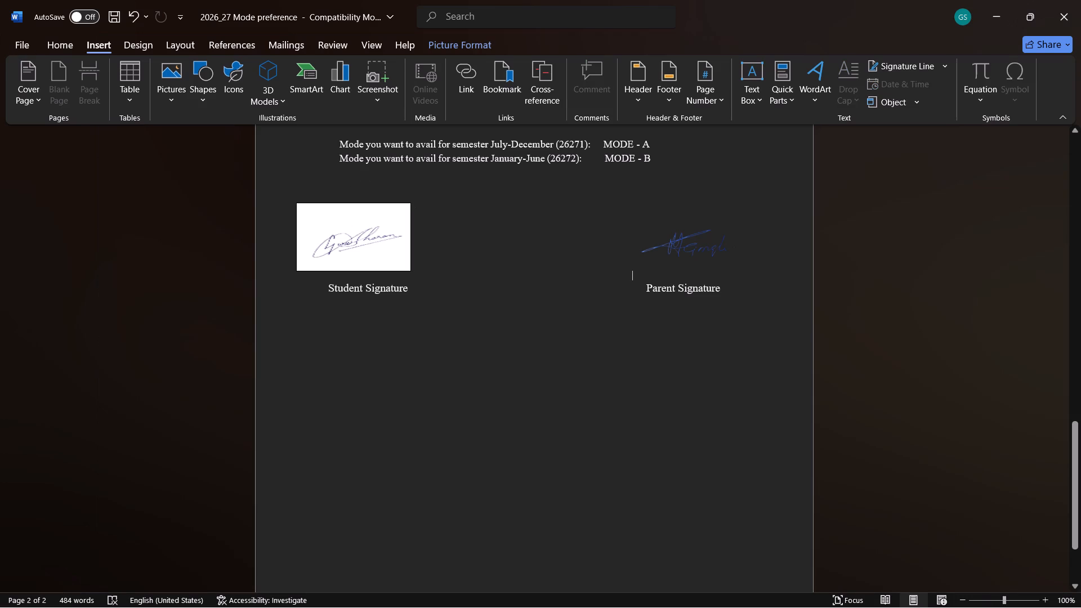
pyautogui.click(670, 254)
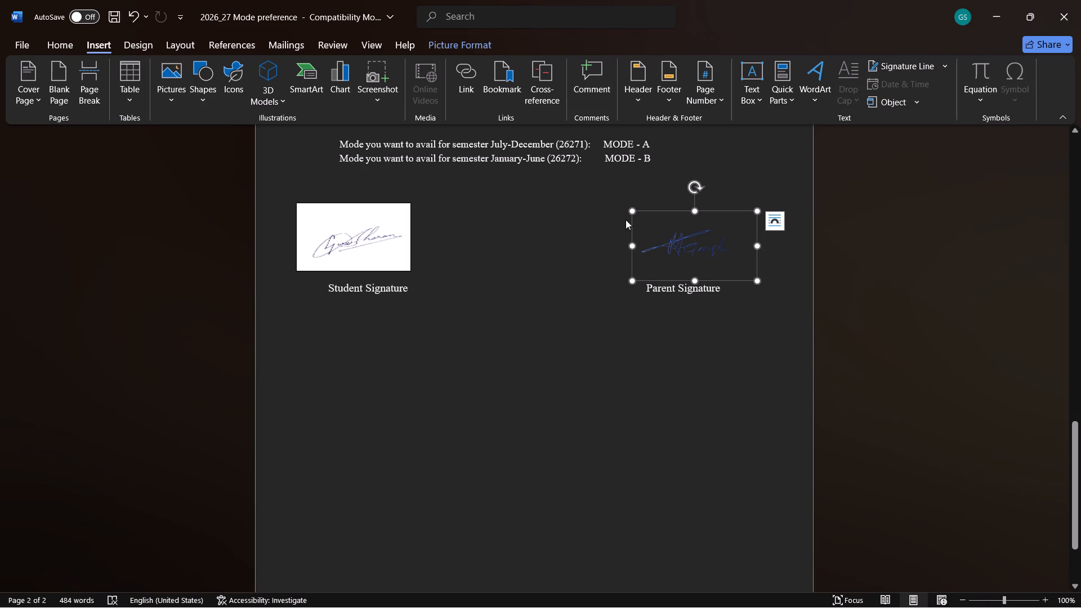
pyautogui.moveTo(629, 209); pyautogui.dragTo(610, 203)
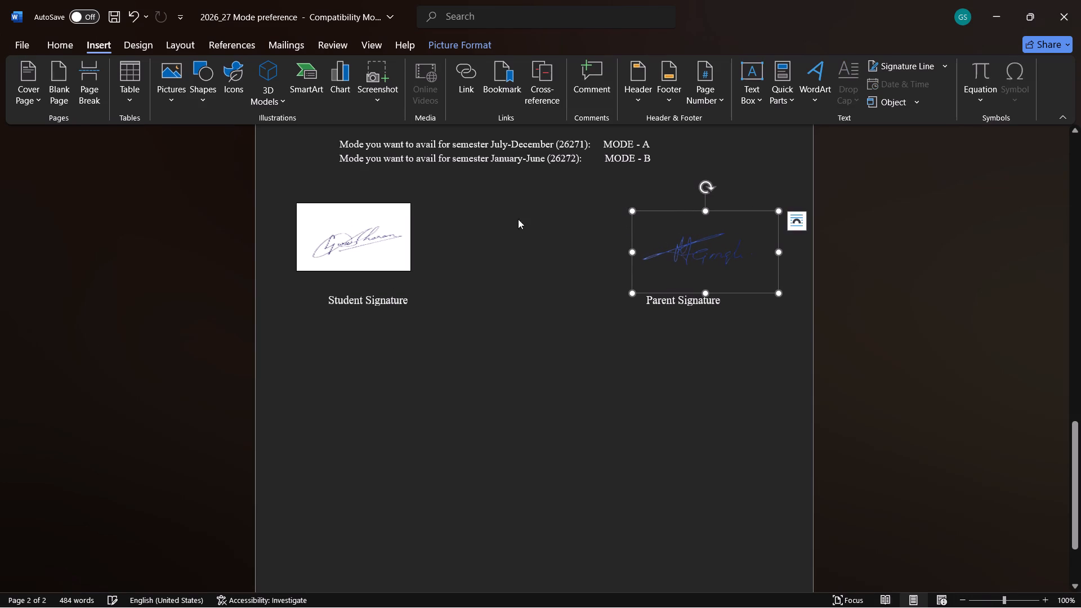
# Enlarge the student signature picture proportionally inside its text box to bring it closer to the parent signature's size.
pyautogui.click(332, 247)
pyautogui.moveTo(414, 207); pyautogui.dragTo(435, 193)
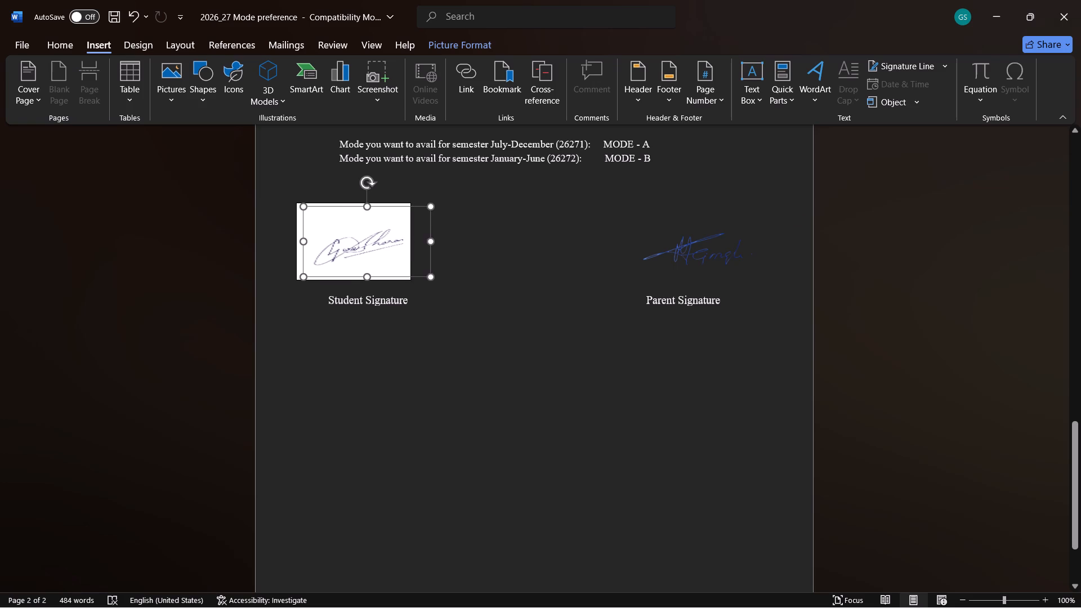
pyautogui.moveTo(435, 193); pyautogui.dragTo(426, 196)
pyautogui.click(382, 230)
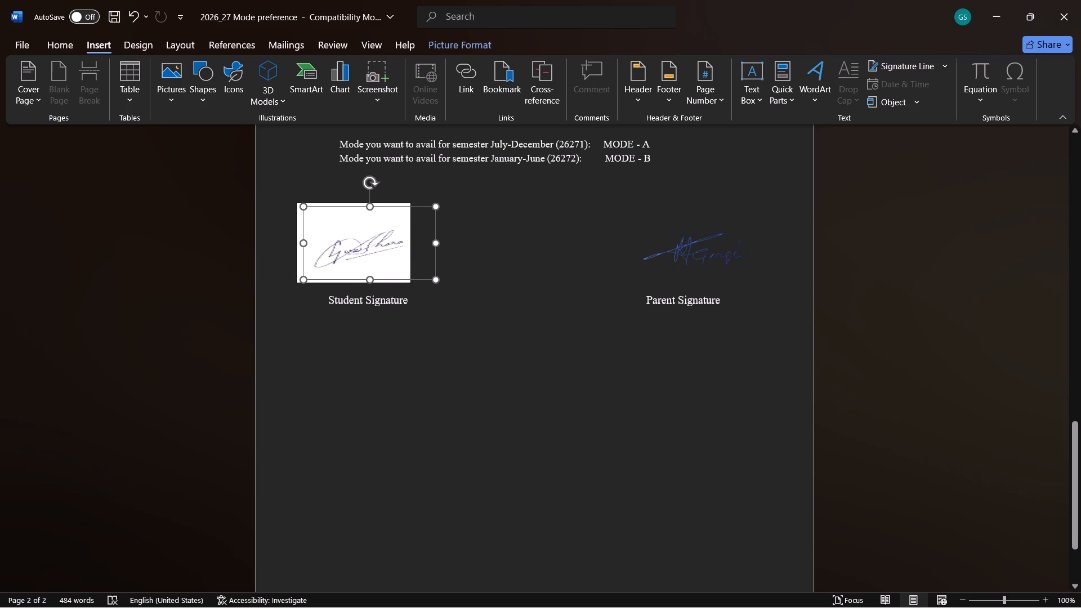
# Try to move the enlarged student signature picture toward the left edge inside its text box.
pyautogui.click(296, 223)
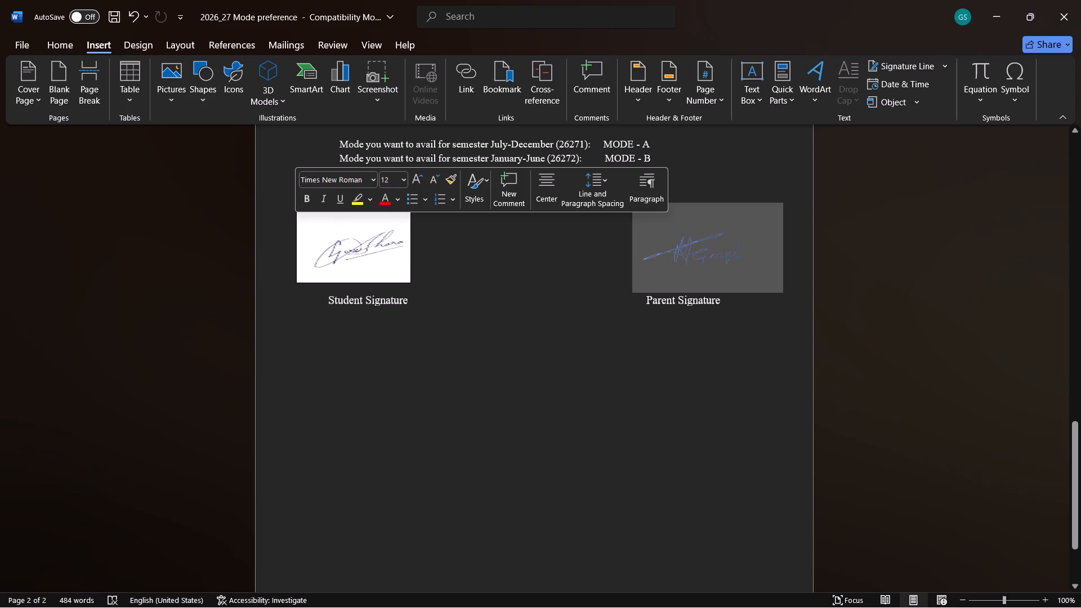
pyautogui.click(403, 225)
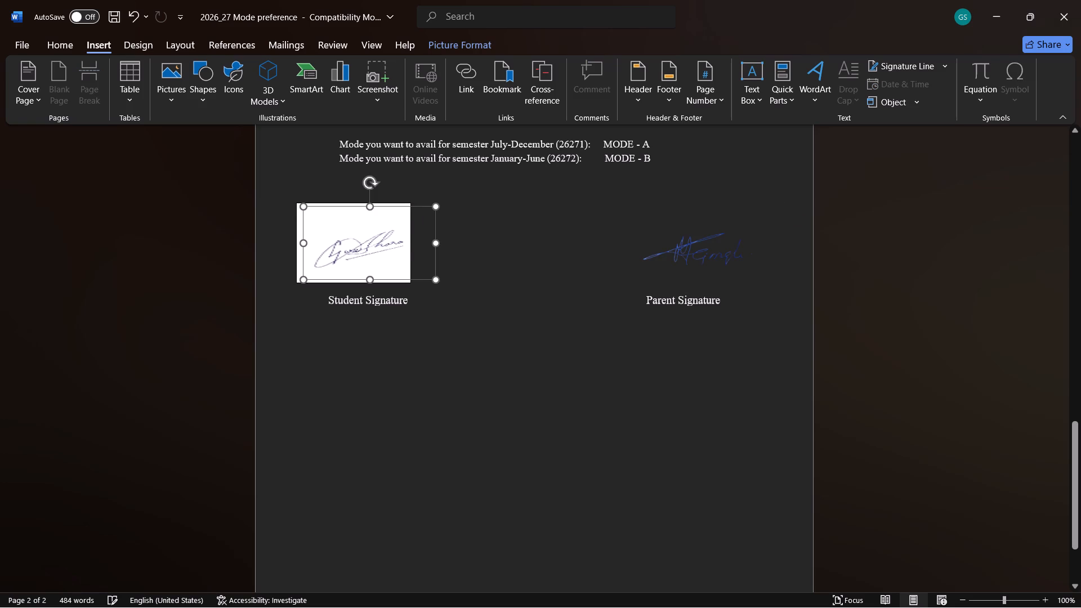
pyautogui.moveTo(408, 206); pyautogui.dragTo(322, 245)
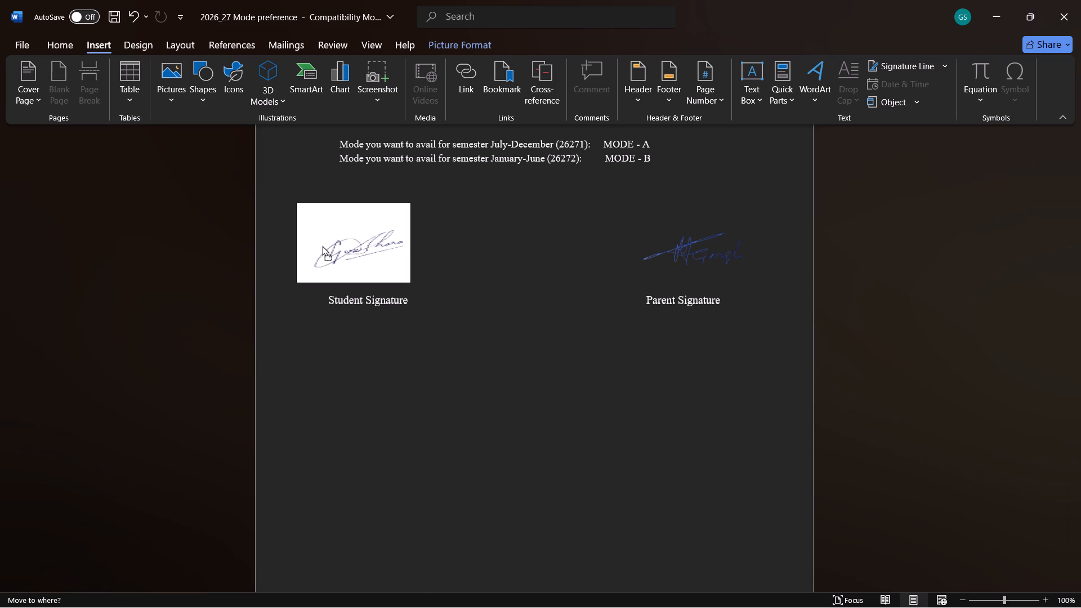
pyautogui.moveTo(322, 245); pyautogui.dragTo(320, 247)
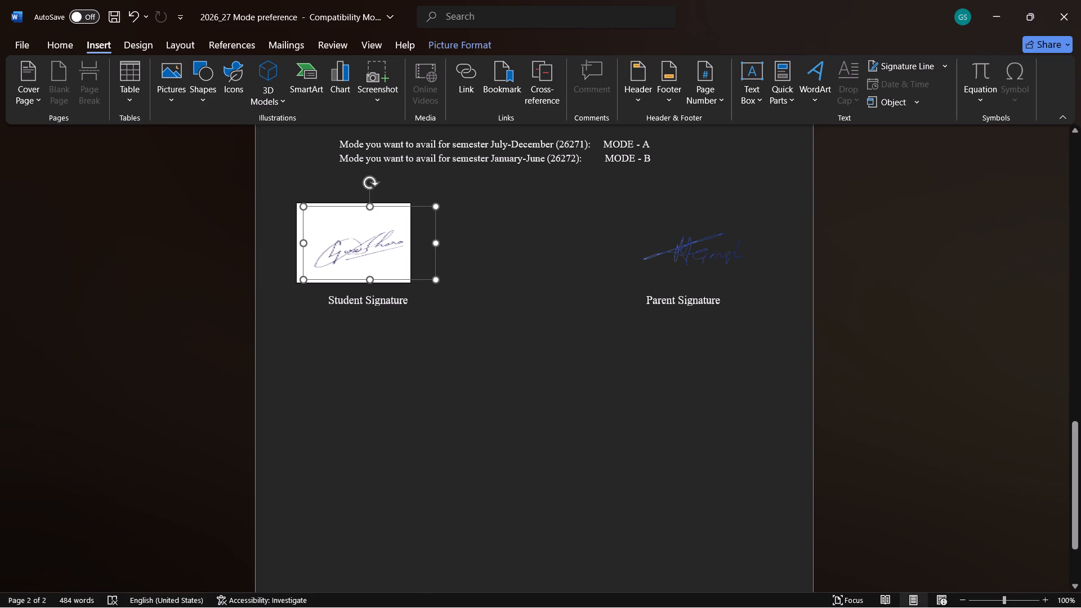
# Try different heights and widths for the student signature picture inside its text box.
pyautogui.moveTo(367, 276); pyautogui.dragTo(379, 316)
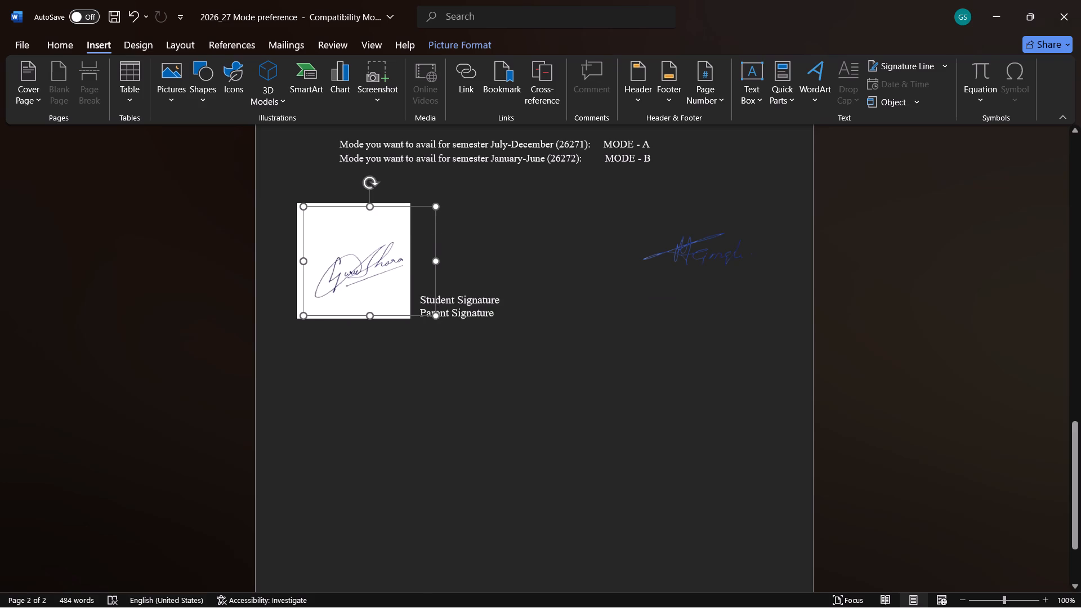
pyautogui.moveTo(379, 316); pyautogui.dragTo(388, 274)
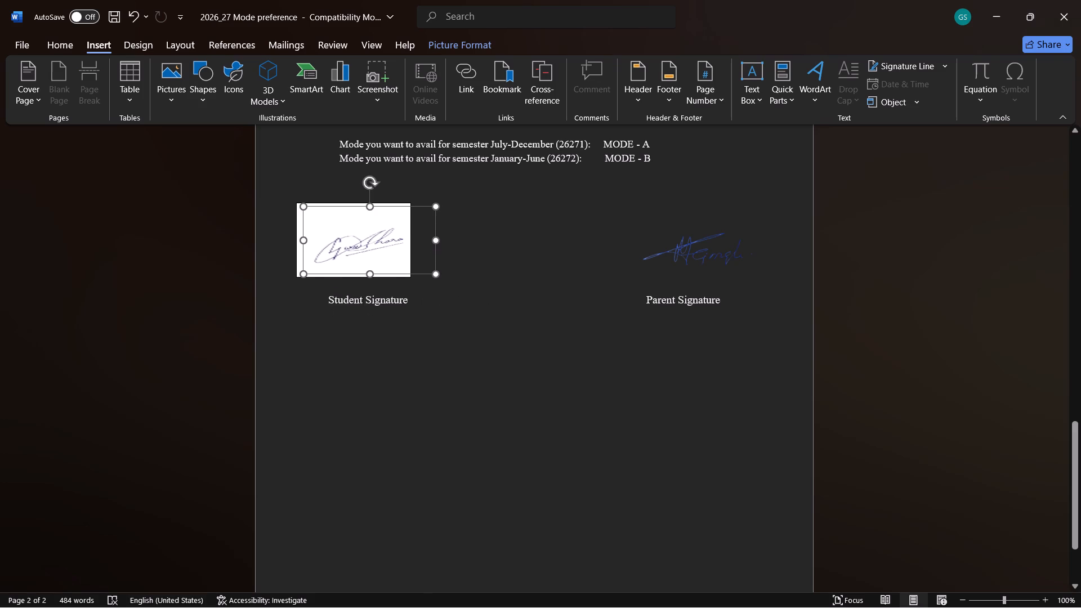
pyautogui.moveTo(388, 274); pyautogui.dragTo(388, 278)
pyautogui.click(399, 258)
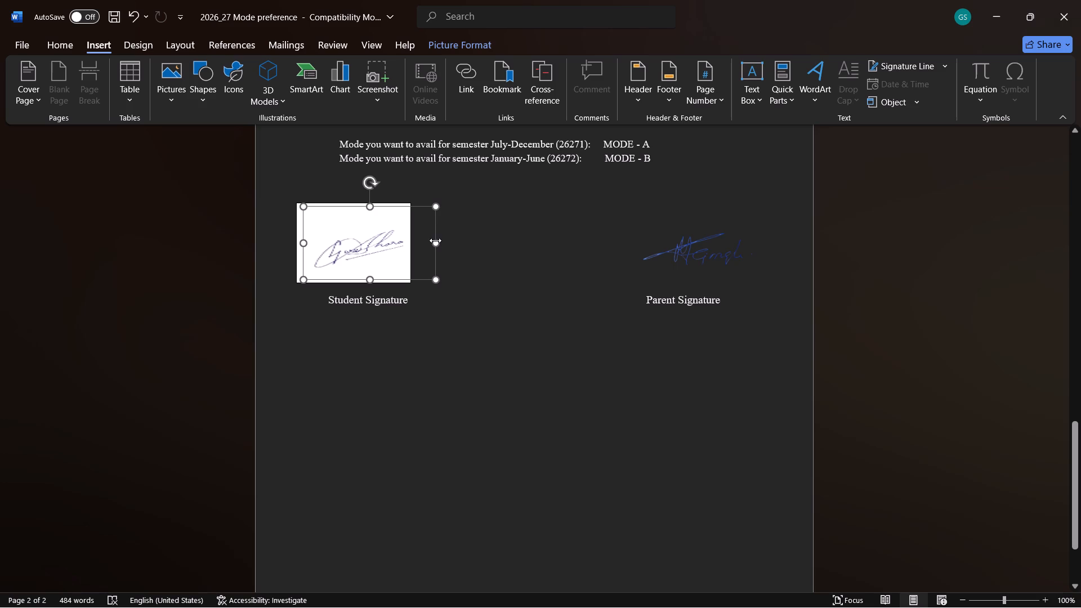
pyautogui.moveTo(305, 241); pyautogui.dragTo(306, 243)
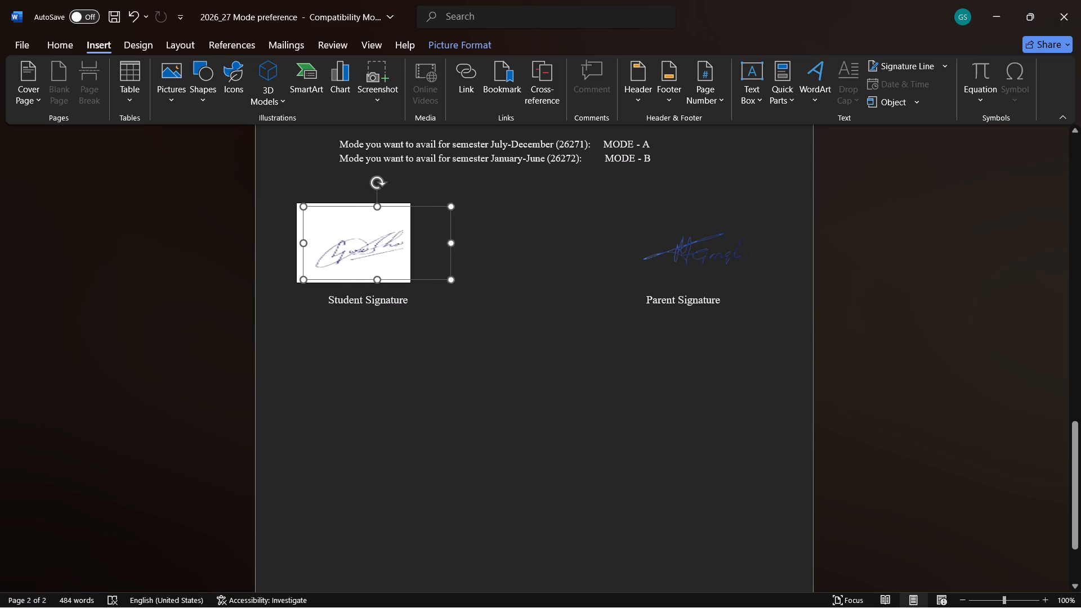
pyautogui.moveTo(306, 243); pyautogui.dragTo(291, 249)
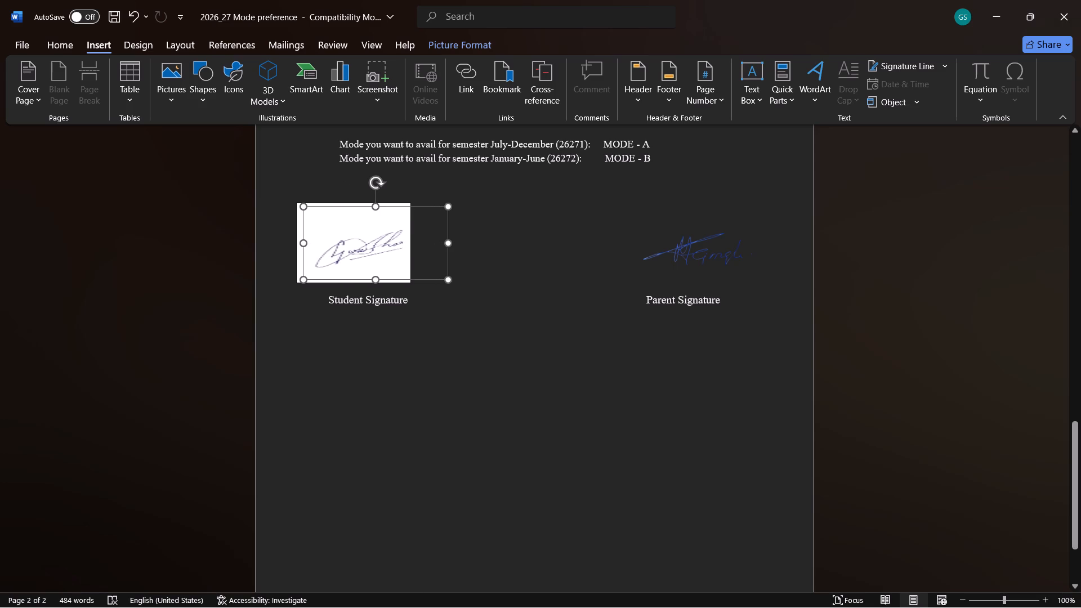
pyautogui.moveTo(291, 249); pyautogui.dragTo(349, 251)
# Widen the text box around the student signature by about a quarter, extending its right edge.
pyautogui.click(404, 247)
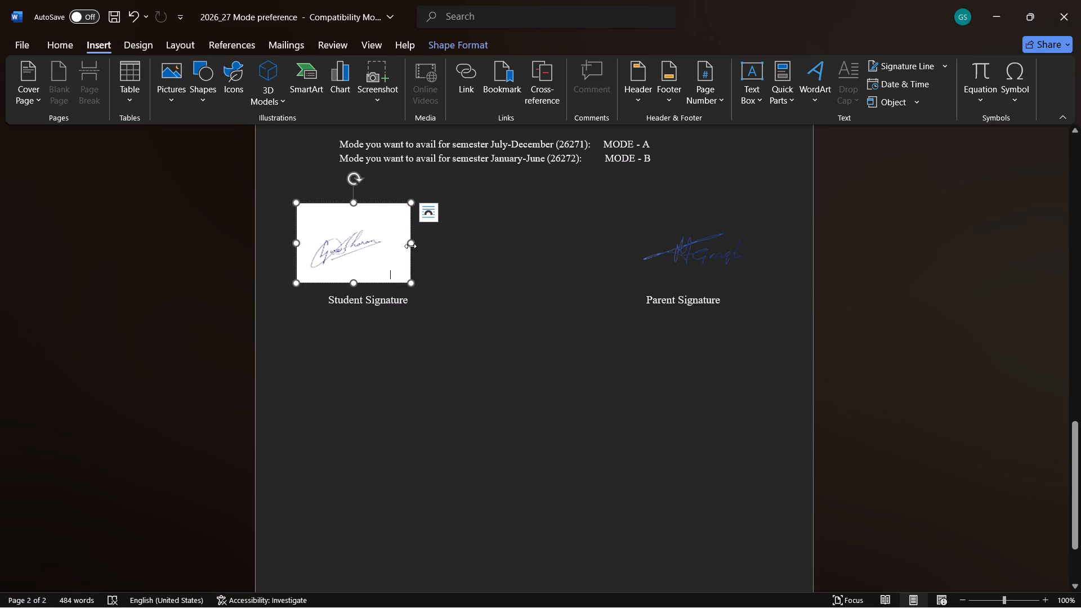
pyautogui.moveTo(412, 246); pyautogui.dragTo(440, 245)
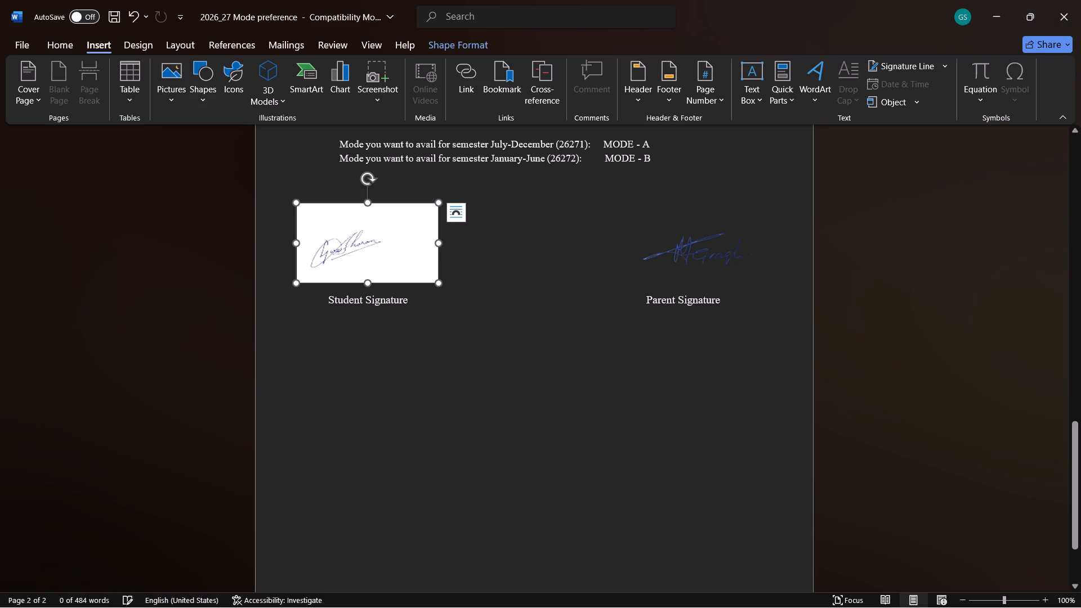
# Stretch the student signature picture horizontally so the signature spans most of the widened text box.
pyautogui.click(368, 245)
pyautogui.moveTo(304, 242); pyautogui.dragTo(265, 243)
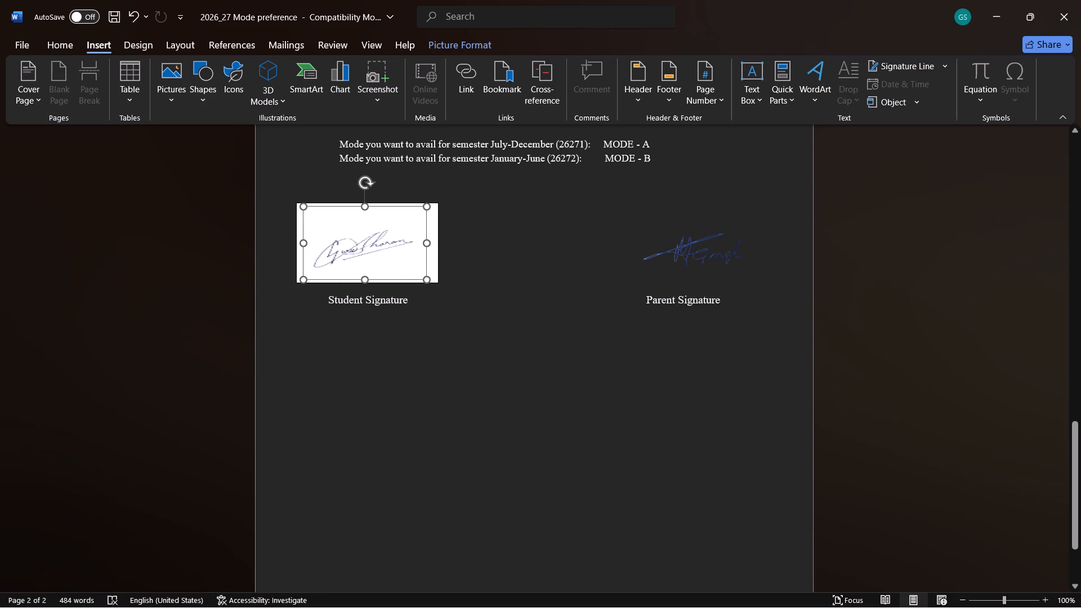
pyautogui.moveTo(265, 243); pyautogui.dragTo(257, 244)
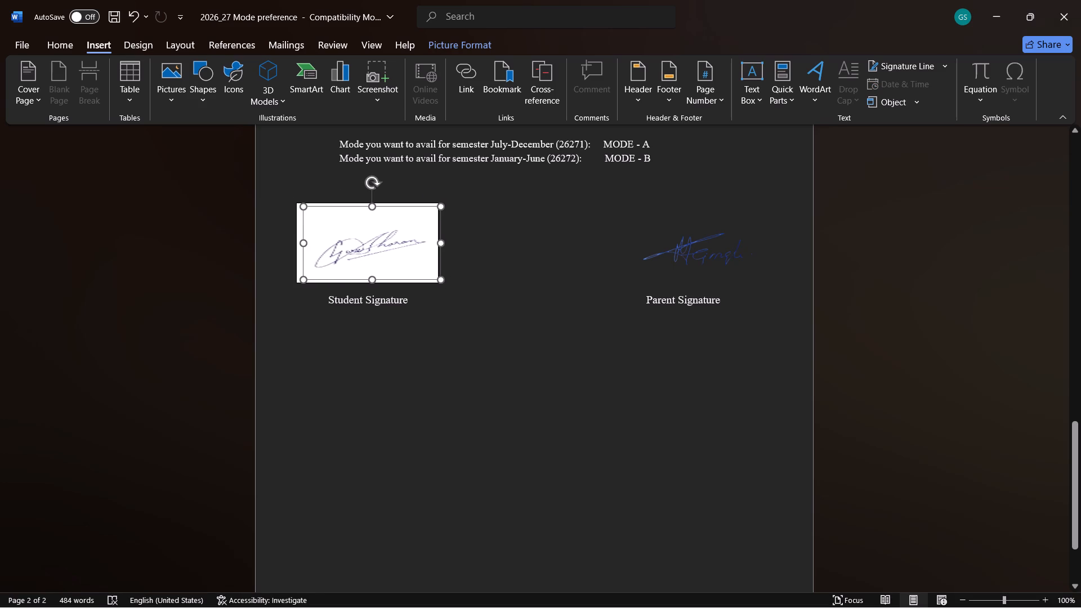
pyautogui.moveTo(257, 244); pyautogui.dragTo(243, 245)
pyautogui.click(553, 336)
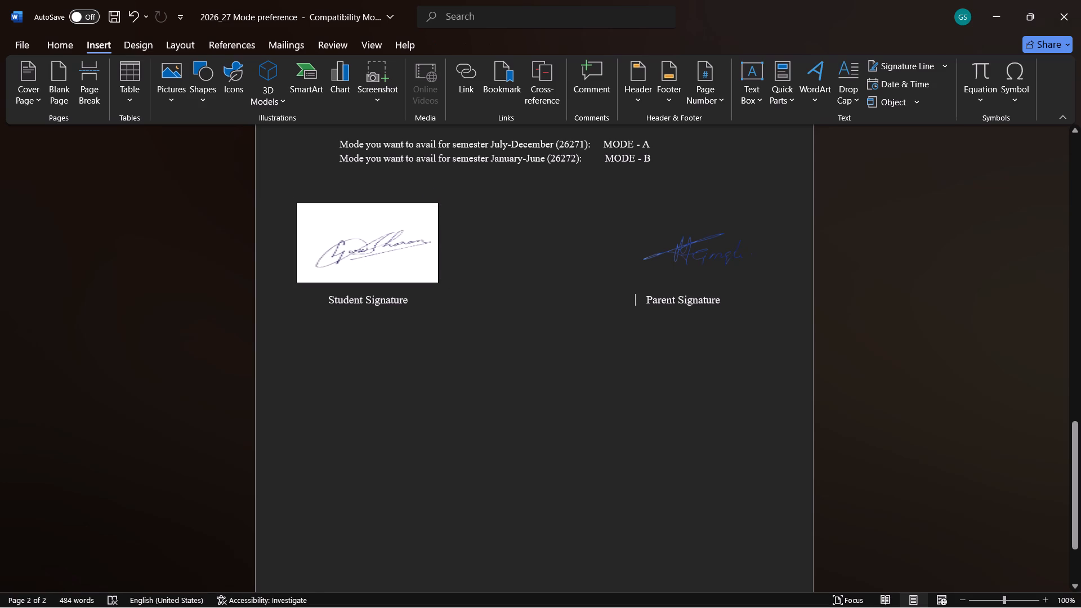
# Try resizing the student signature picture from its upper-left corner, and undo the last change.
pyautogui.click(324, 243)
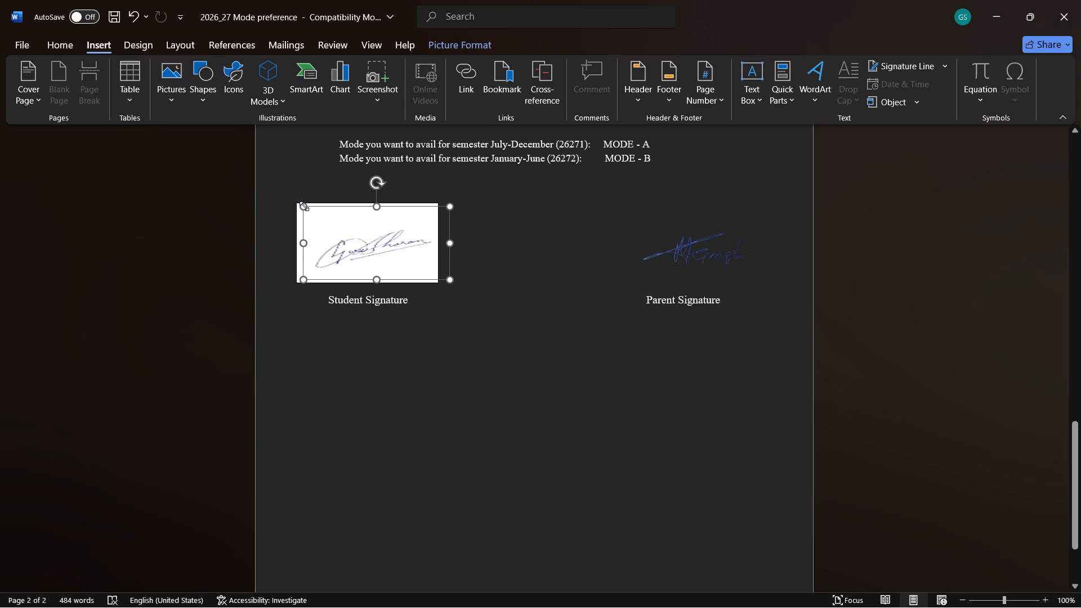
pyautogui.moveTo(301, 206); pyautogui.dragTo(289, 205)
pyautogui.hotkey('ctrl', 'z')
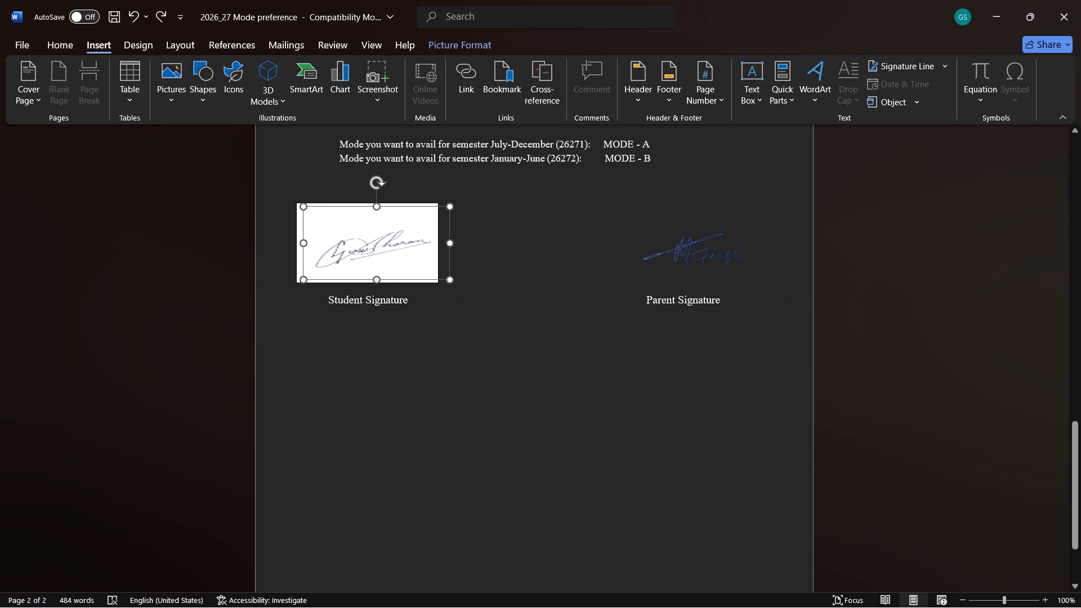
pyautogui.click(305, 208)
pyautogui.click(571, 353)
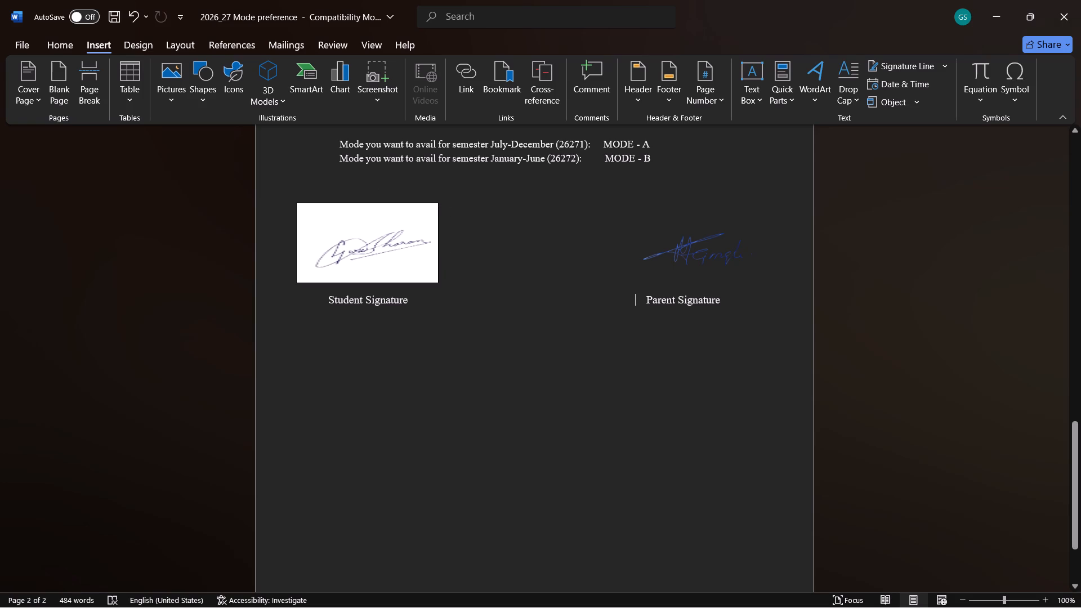
# Examine the mode choices and both resized signatures on page 2 in the print preview.
pyautogui.hotkey('ctrl', 'p')
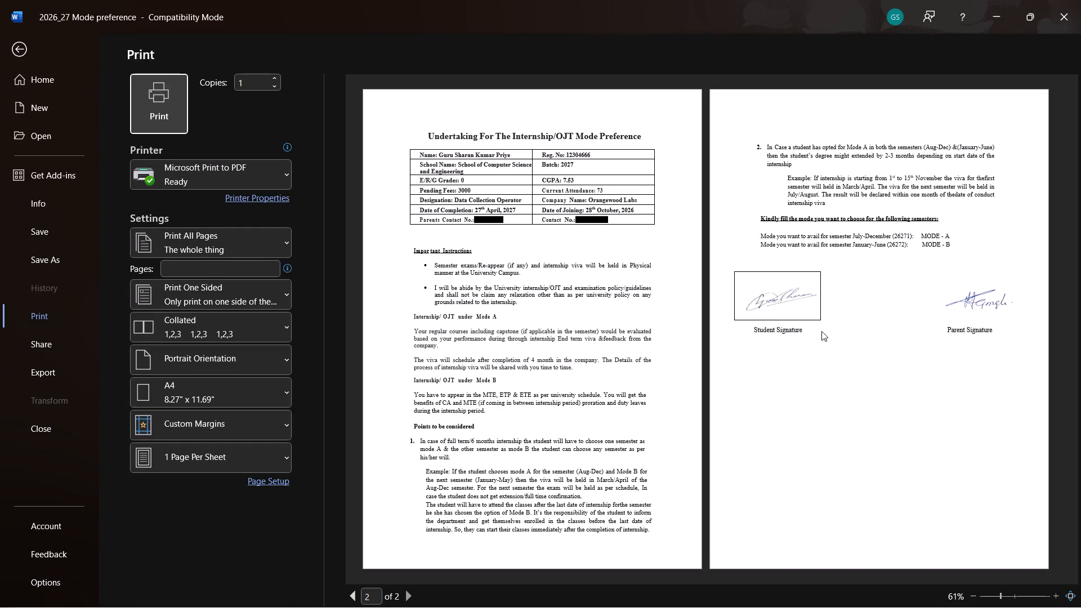
pyautogui.keyDown('ctrl'); pyautogui.scroll(8, 821, 331); pyautogui.keyUp('ctrl')
pyautogui.scroll(-3, 821, 331)
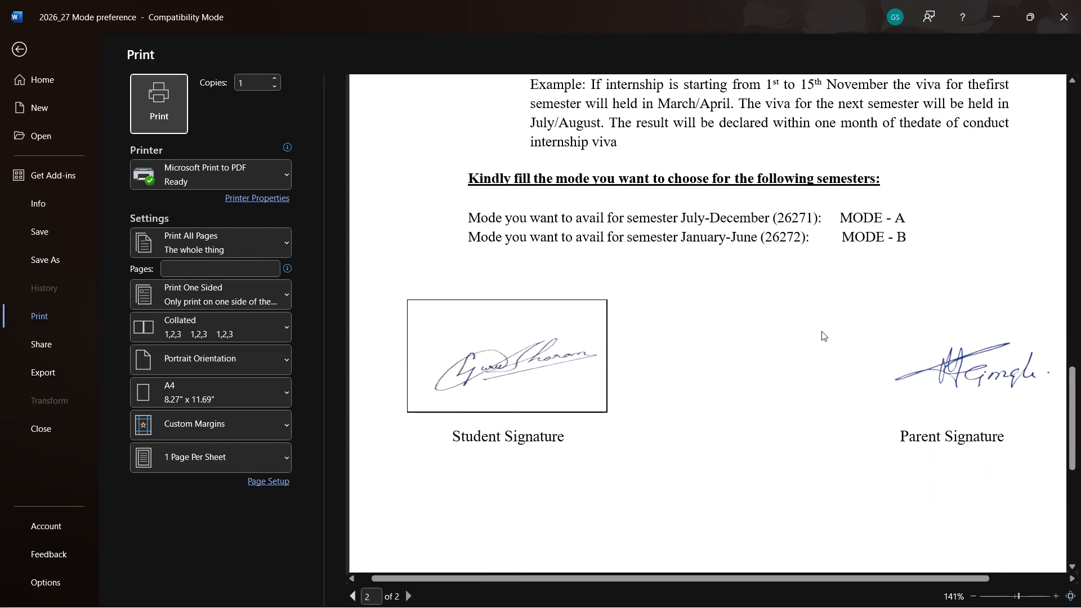
pyautogui.scroll(-1, 821, 331)
pyautogui.scroll(2, 821, 331)
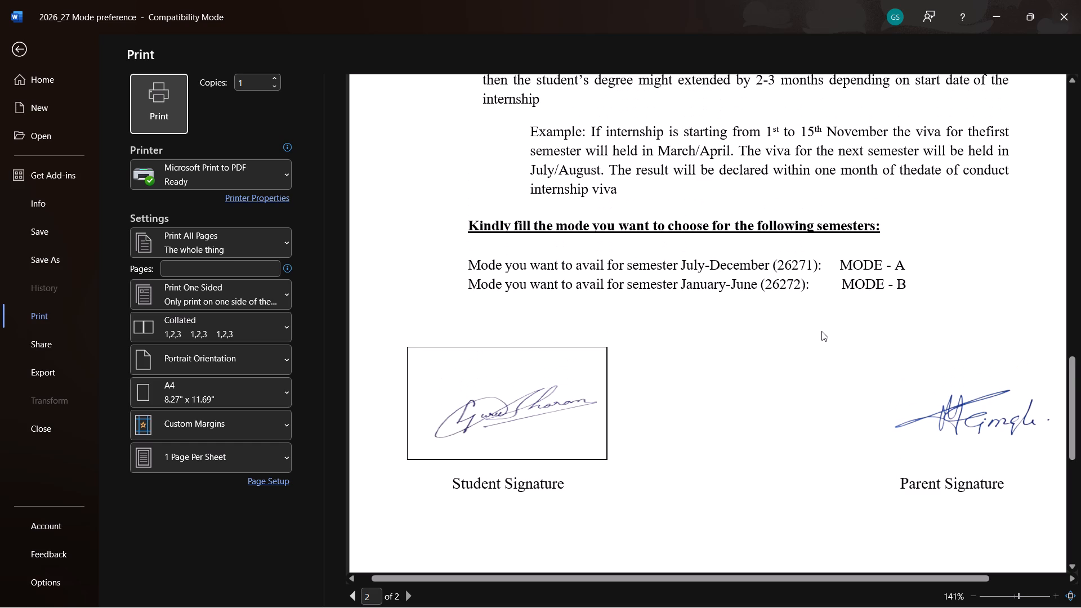
pyautogui.scroll(-5, 821, 331)
pyautogui.scroll(6, 821, 331)
pyautogui.scroll(3, 1080, 375)
pyautogui.scroll(-6, 1080, 375)
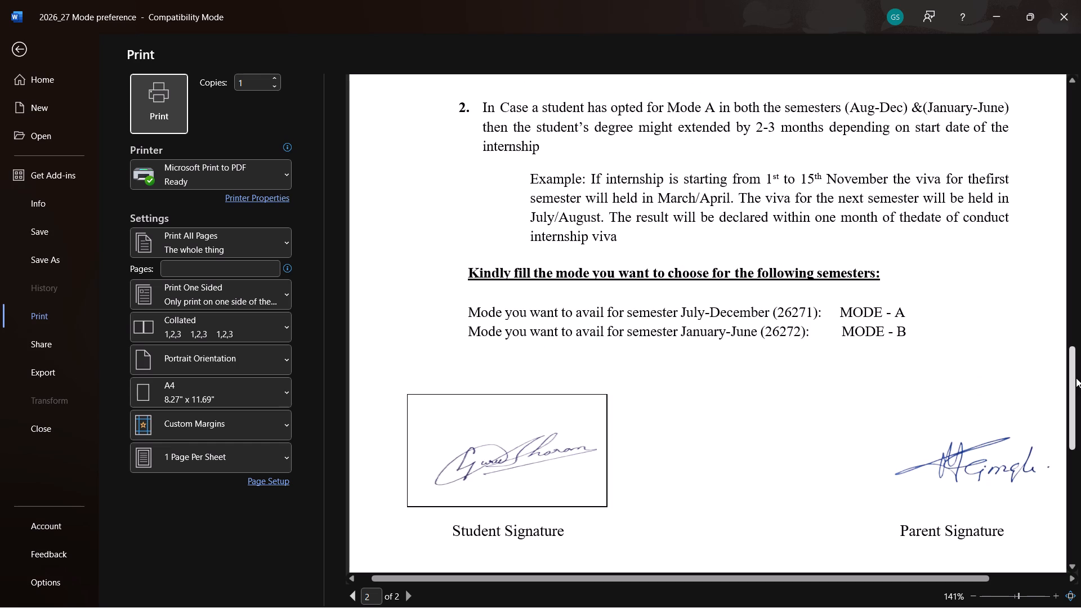
pyautogui.moveTo(1073, 390); pyautogui.dragTo(1080, 558)
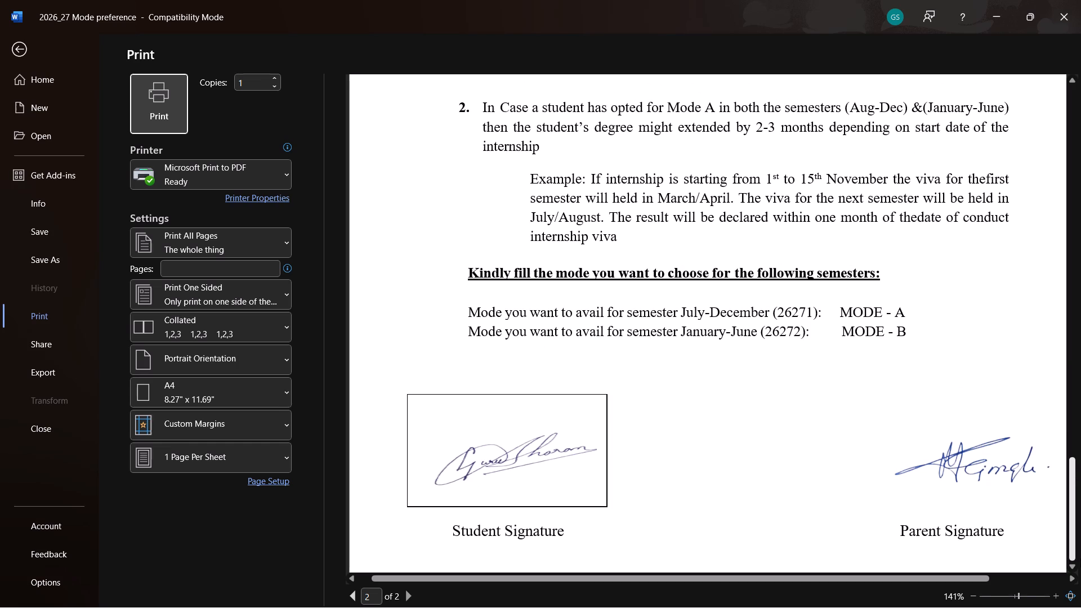
# Review page 1 in the print preview, checking the student details table including pending fees and contact number fields.
pyautogui.scroll(9, 926, 337)
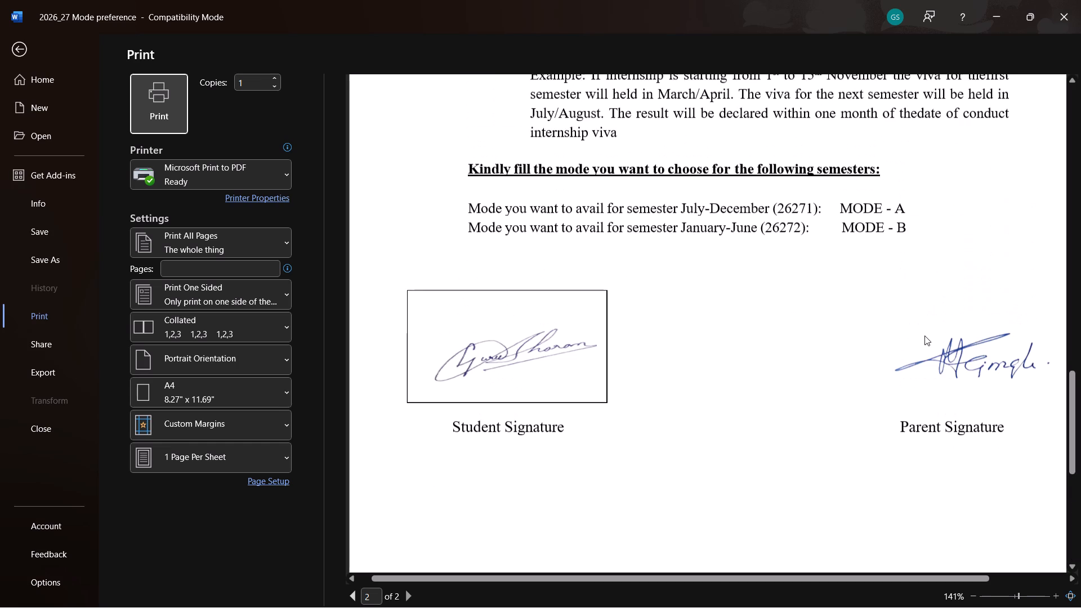
pyautogui.scroll(7, 925, 335)
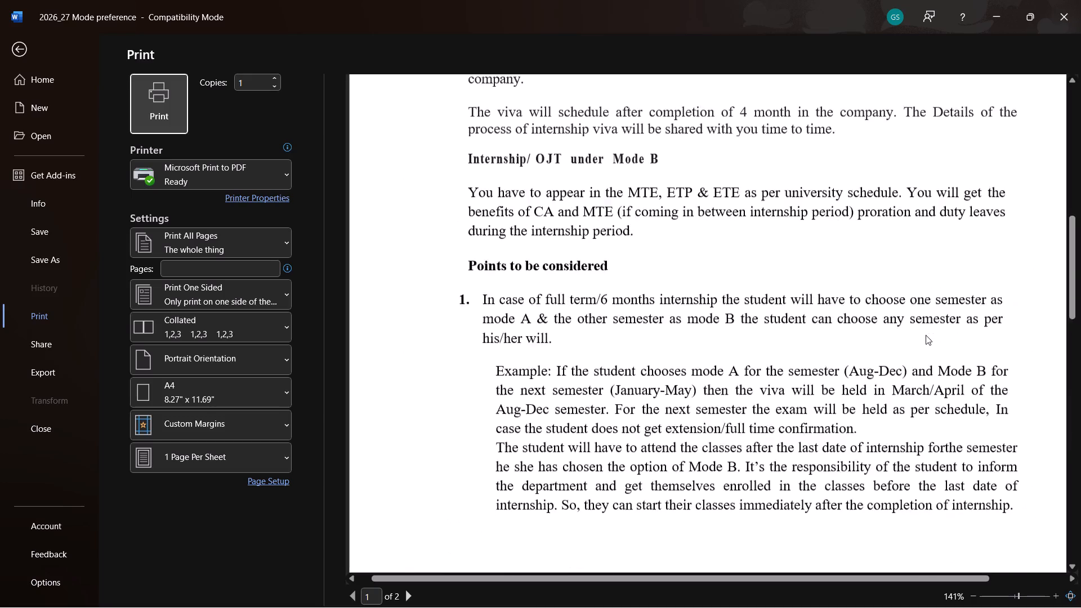
pyautogui.scroll(12, 926, 335)
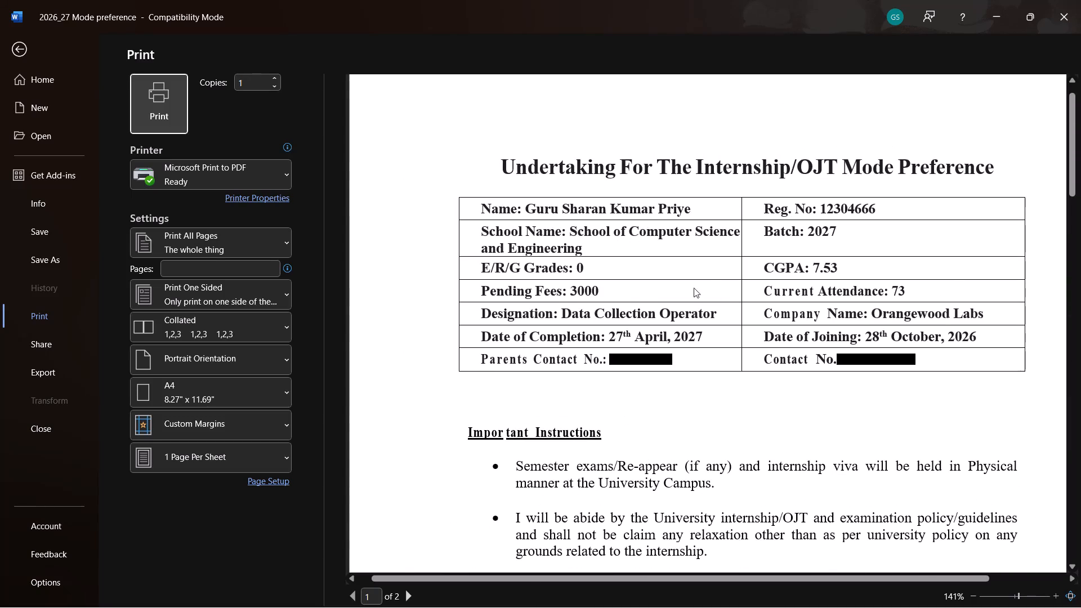
pyautogui.click(596, 288)
pyautogui.click(698, 357)
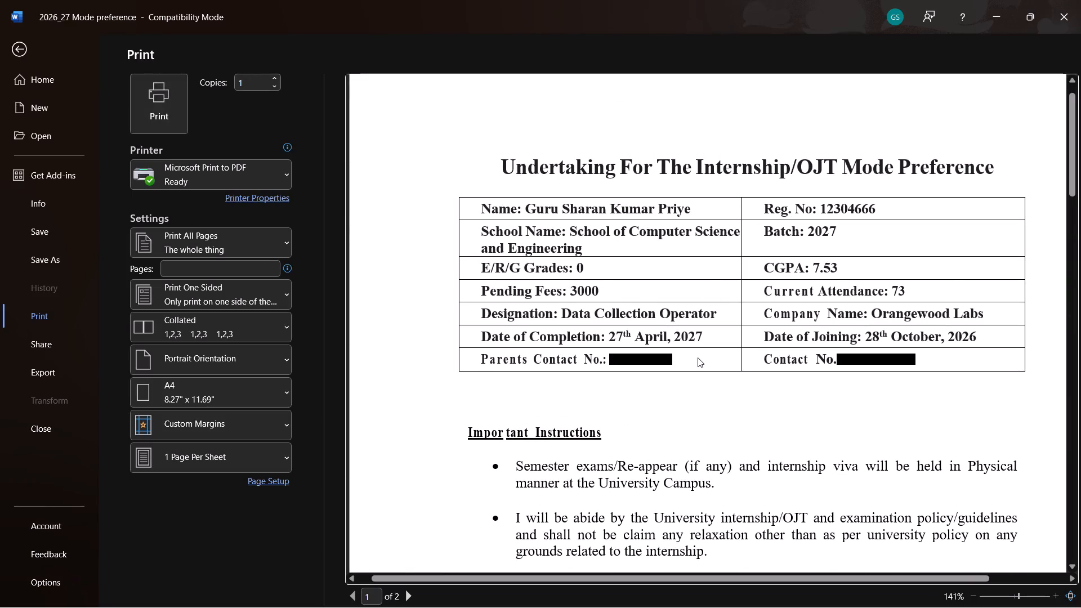
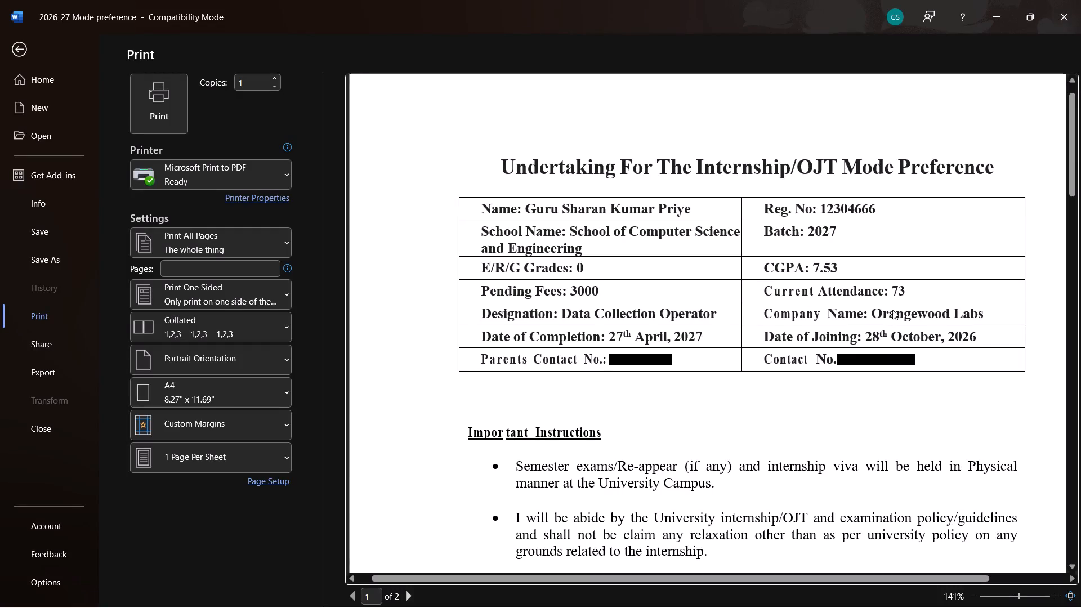
# Review both pages in the print preview, checking the signatures, instructions and student details table, and return to the document.
pyautogui.scroll(-19, 917, 297)
pyautogui.scroll(-2, 917, 297)
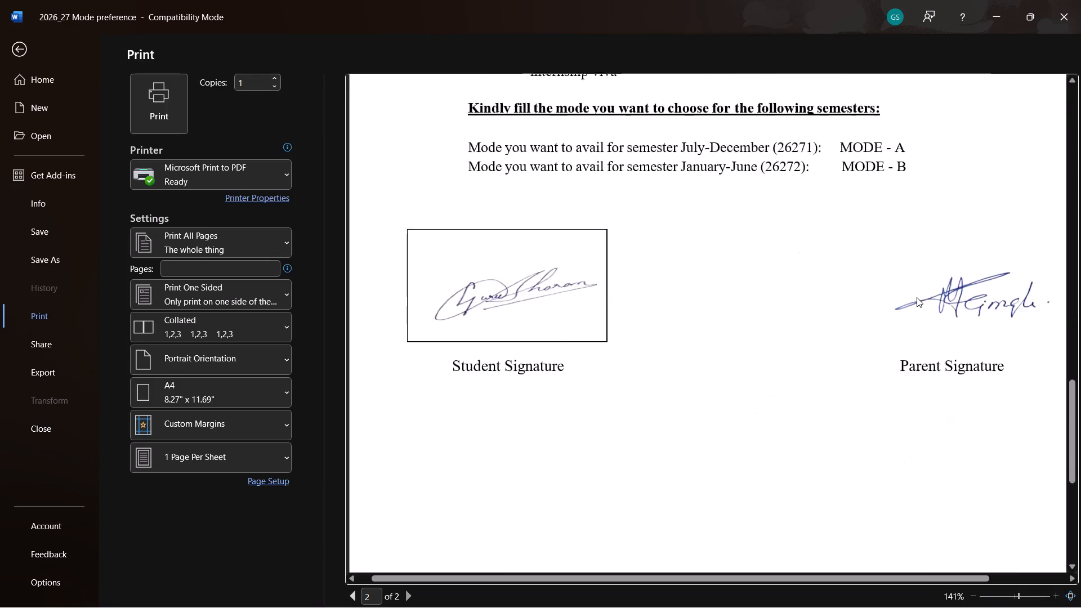
pyautogui.scroll(9, 917, 297)
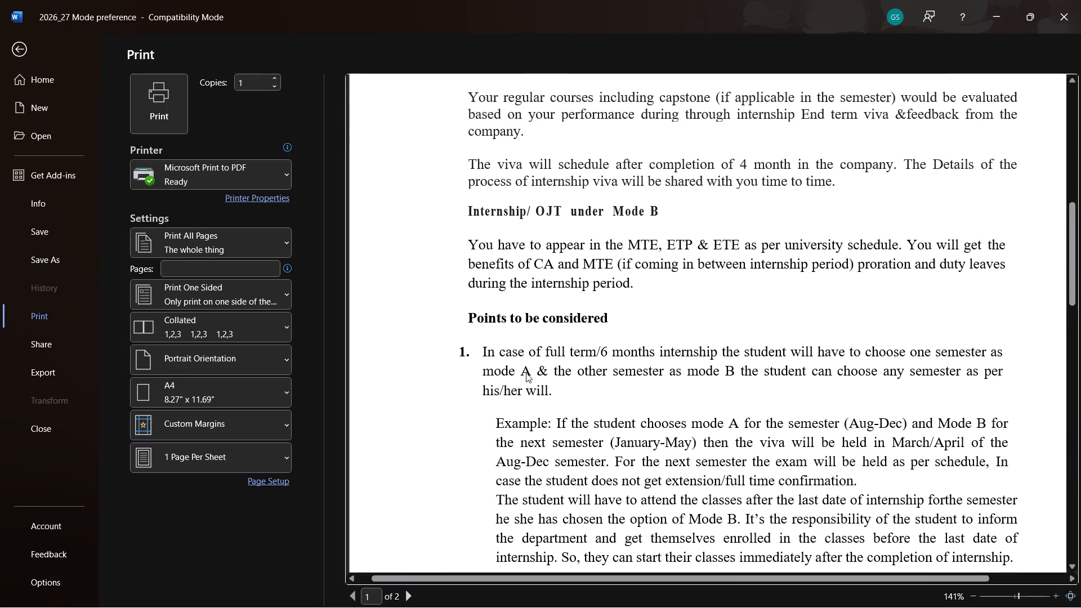
pyautogui.scroll(7, 524, 363)
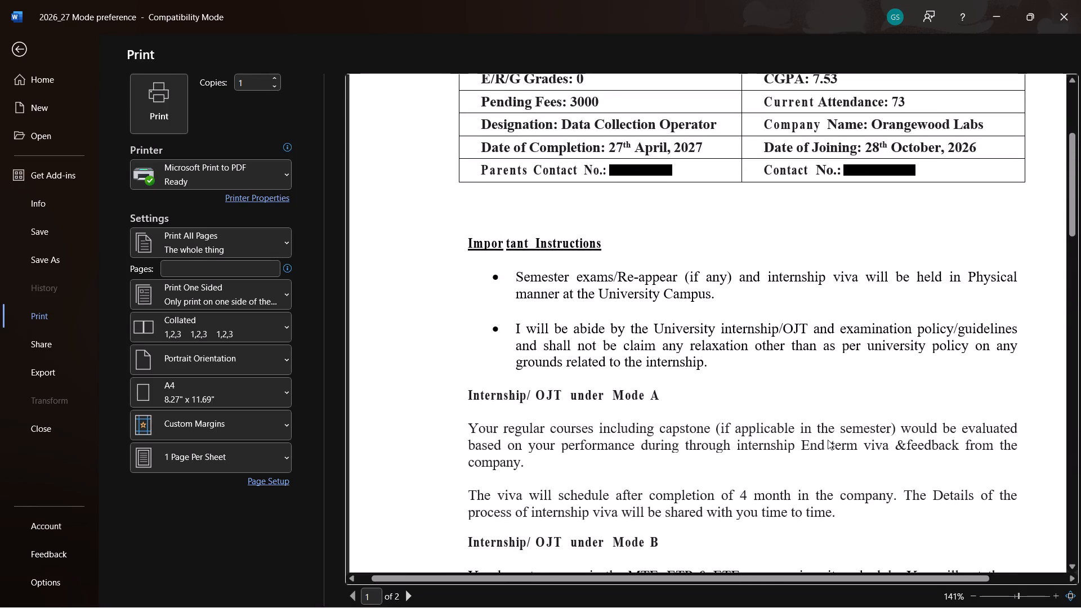
pyautogui.scroll(1, 639, 442)
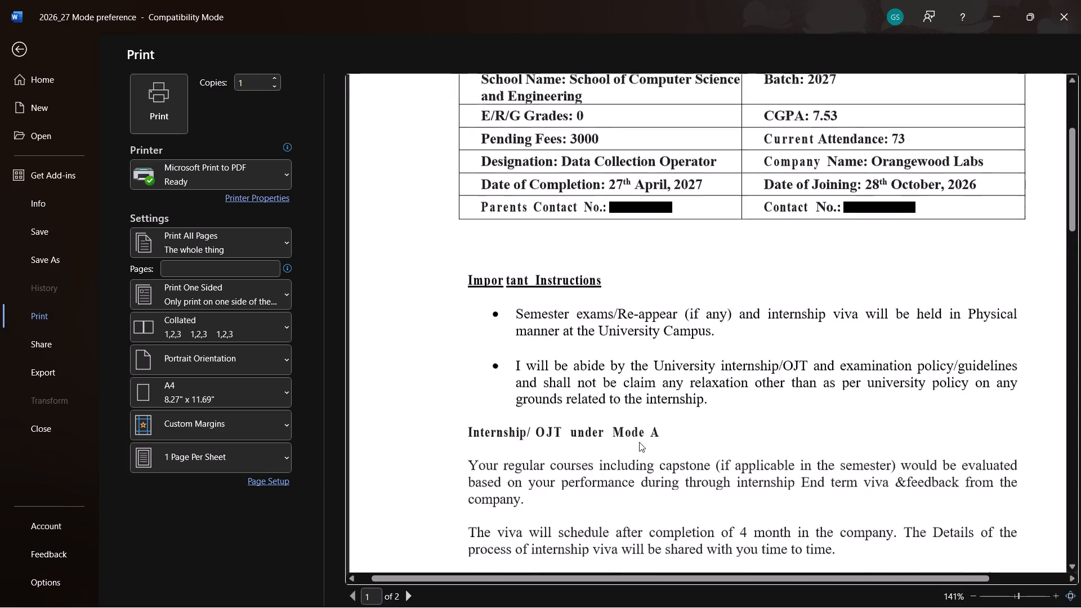
pyautogui.scroll(1, 639, 442)
pyautogui.scroll(-5, 639, 442)
pyautogui.scroll(5, 639, 442)
pyautogui.click(18, 46)
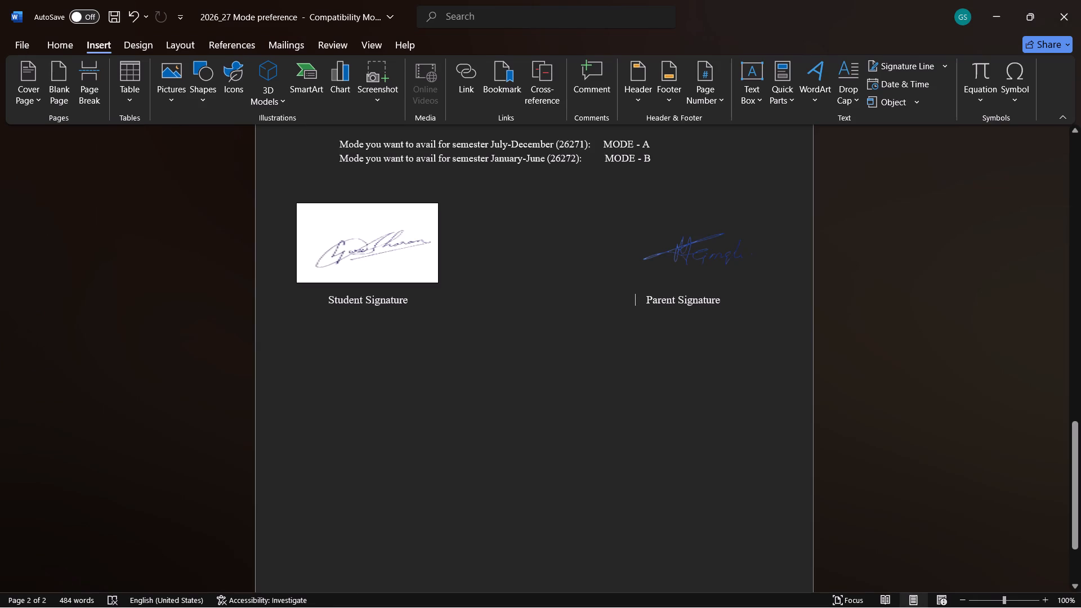
# Save the Mode preference document.
pyautogui.hotkey('ctrl', 's')
# Save a copy of the document as a PDF in the Downloads folder under the name 2026_27 Mode preference.
pyautogui.click(14, 39)
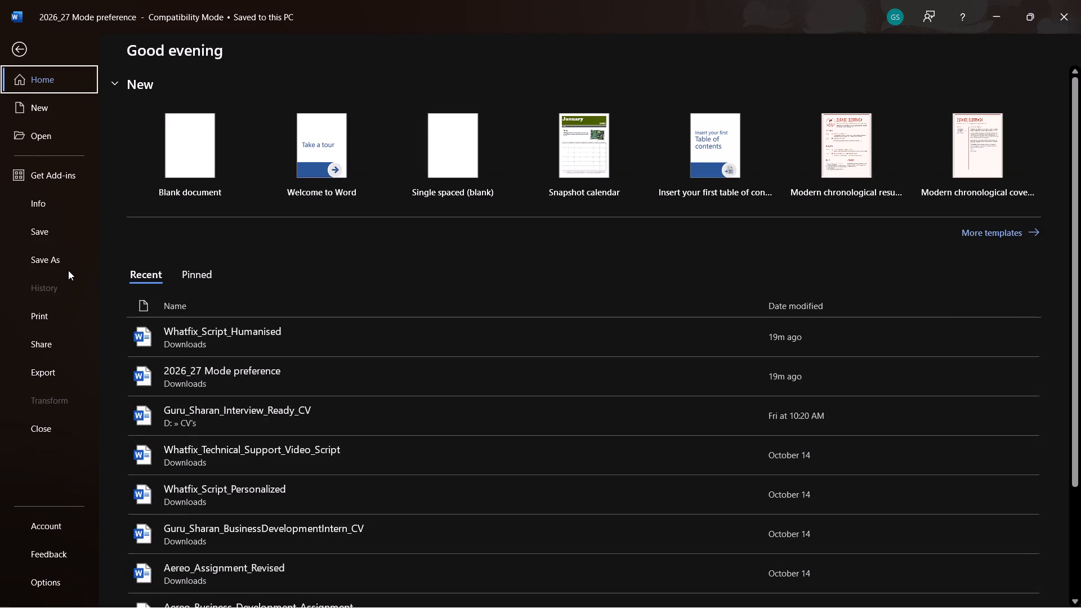
pyautogui.click(68, 270)
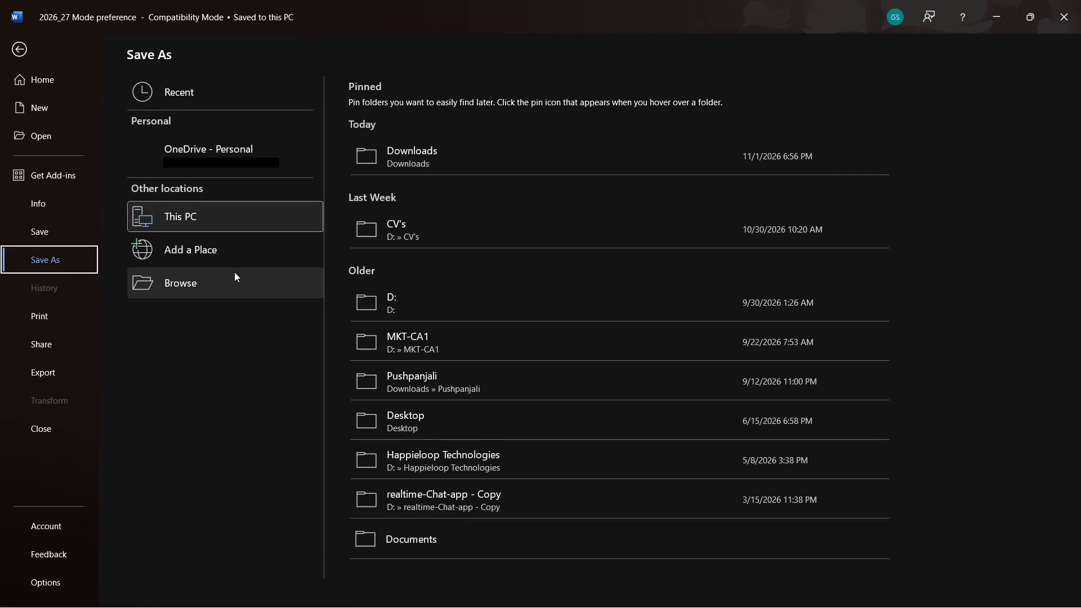
pyautogui.doubleClick(464, 146)
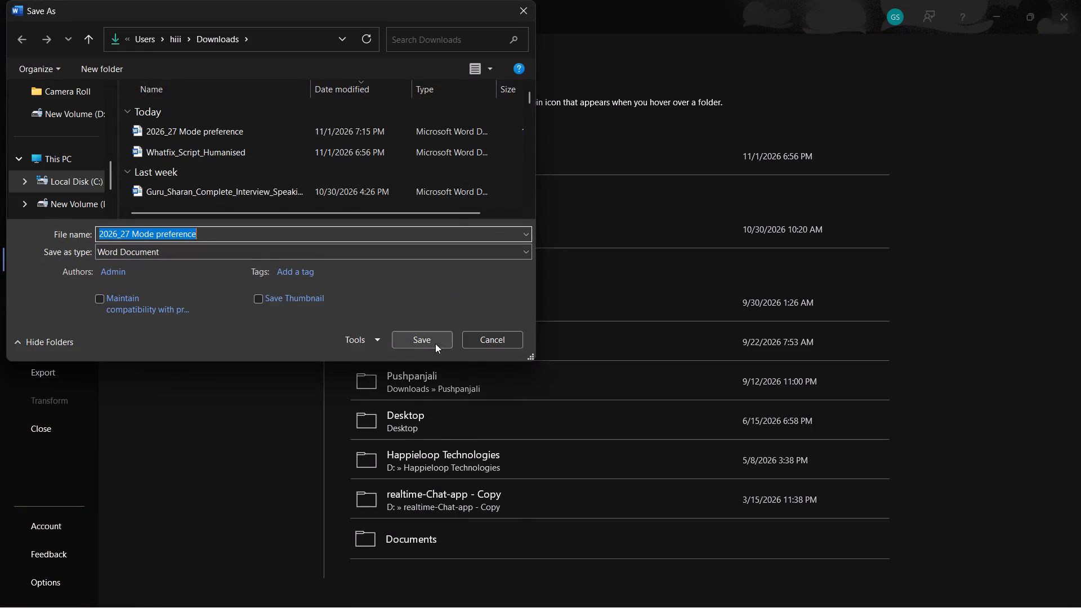
pyautogui.click(218, 254)
pyautogui.click(174, 338)
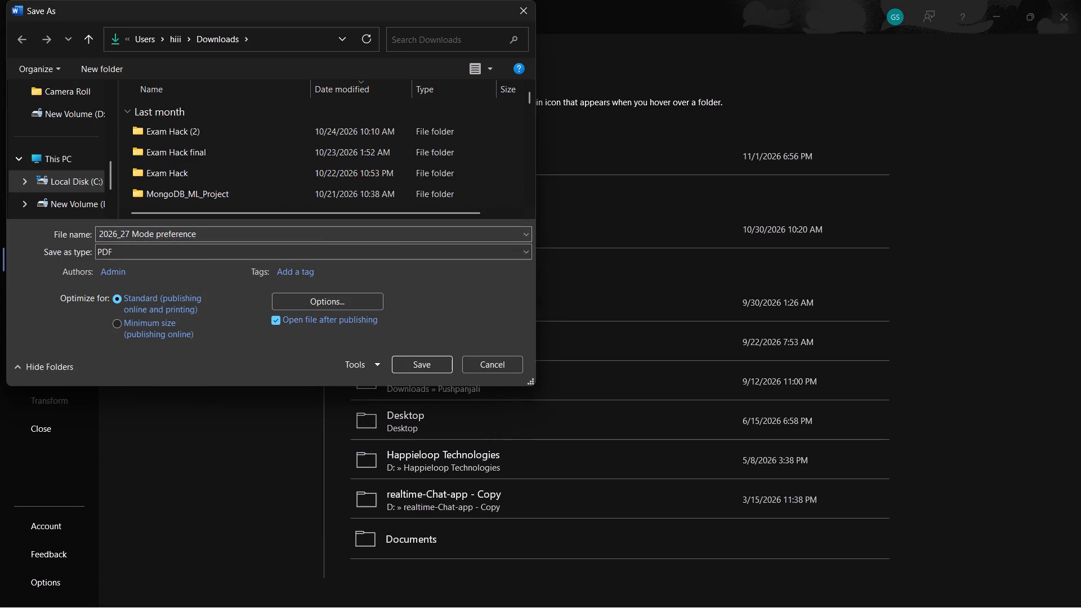
pyautogui.click(226, 236)
pyautogui.click(226, 236)
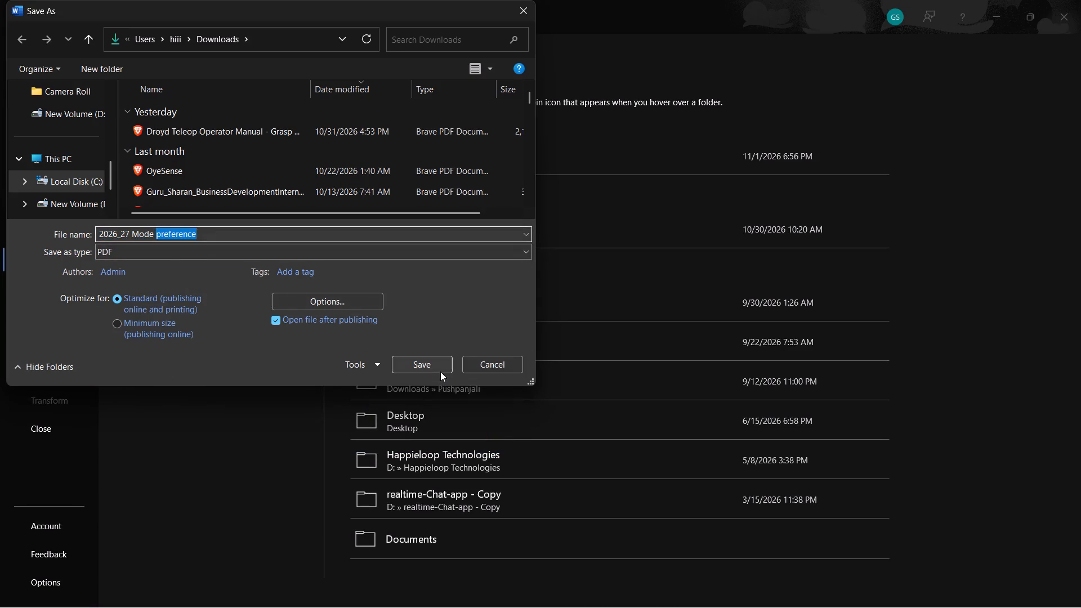
pyautogui.click(440, 372)
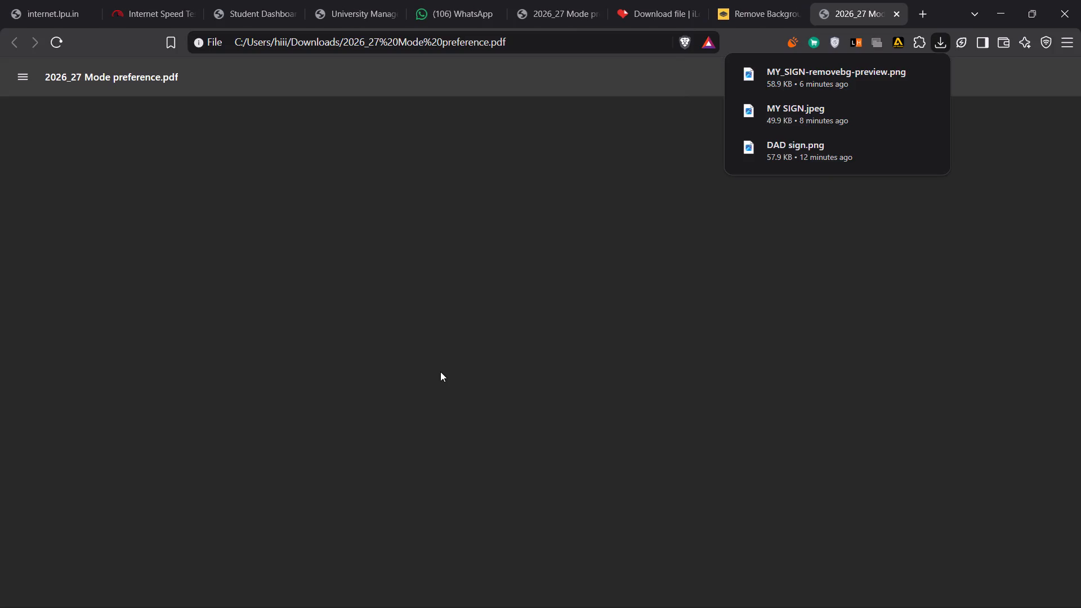
# Inspect page 2 of the exported PDF in Brave, examining the student and parent signatures up close.
pyautogui.scroll(-15, 440, 372)
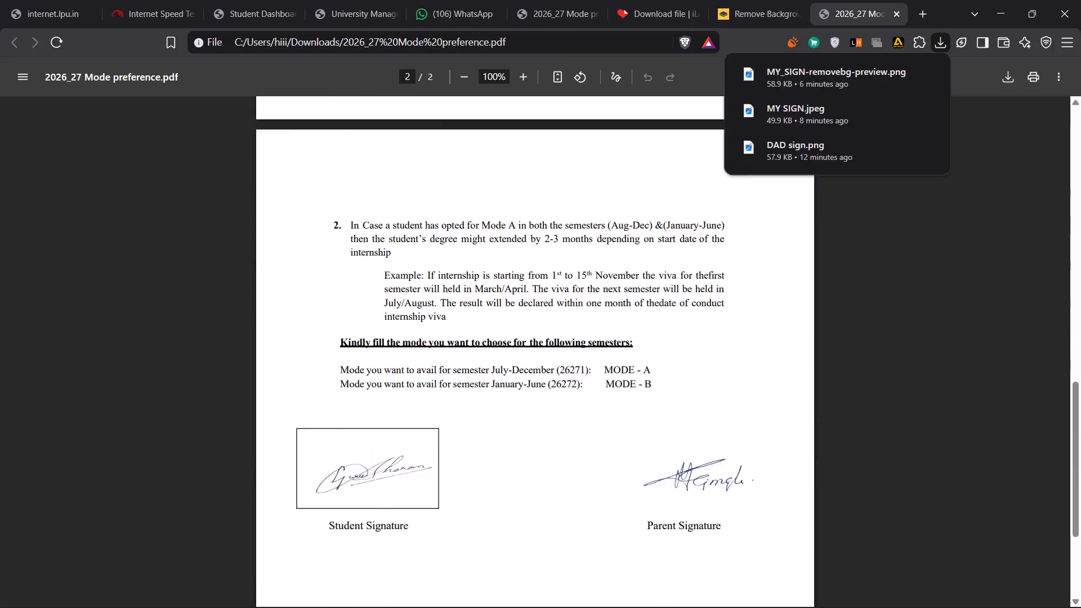
pyautogui.scroll(-1, 440, 371)
pyautogui.scroll(2, 440, 371)
pyautogui.keyDown('ctrl'); pyautogui.scroll(5, 399, 359); pyautogui.keyUp('ctrl')
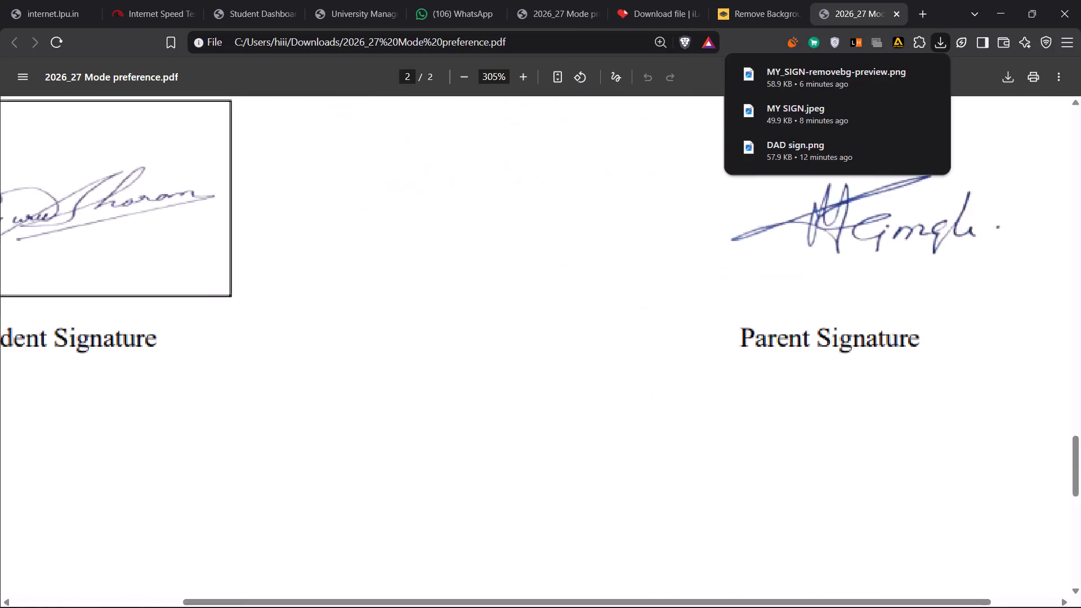
pyautogui.moveTo(199, 294); pyautogui.dragTo(490, 414)
pyautogui.click(233, 209)
pyautogui.moveTo(238, 208); pyautogui.dragTo(296, 222)
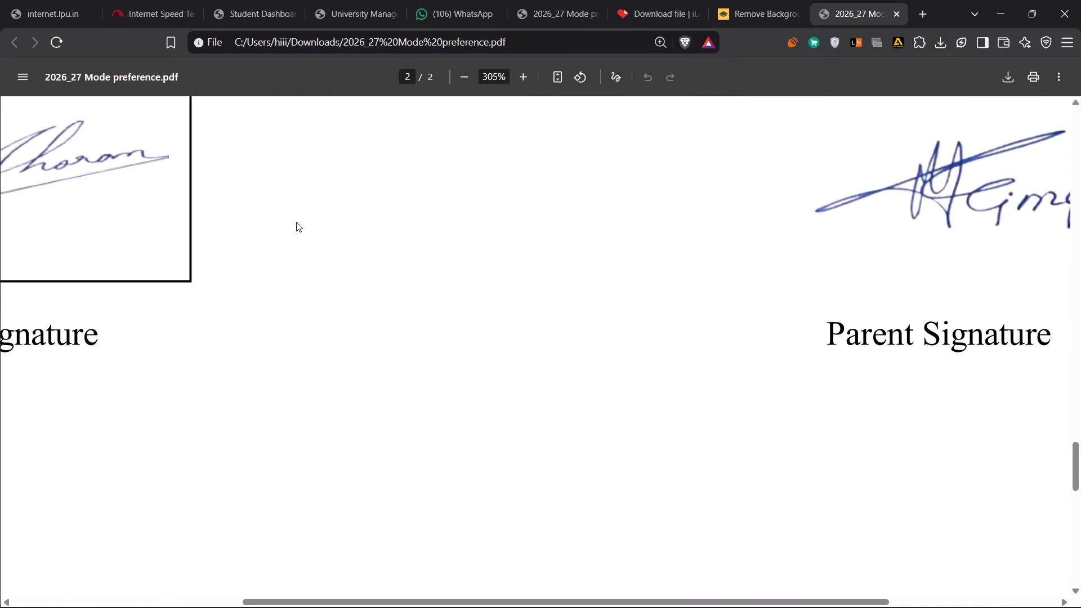
pyautogui.moveTo(296, 222); pyautogui.dragTo(487, 274)
pyautogui.keyDown('ctrl'); pyautogui.scroll(-3, 245, 208); pyautogui.keyUp('ctrl')
pyautogui.keyDown('ctrl'); pyautogui.scroll(2, 245, 208); pyautogui.keyUp('ctrl')
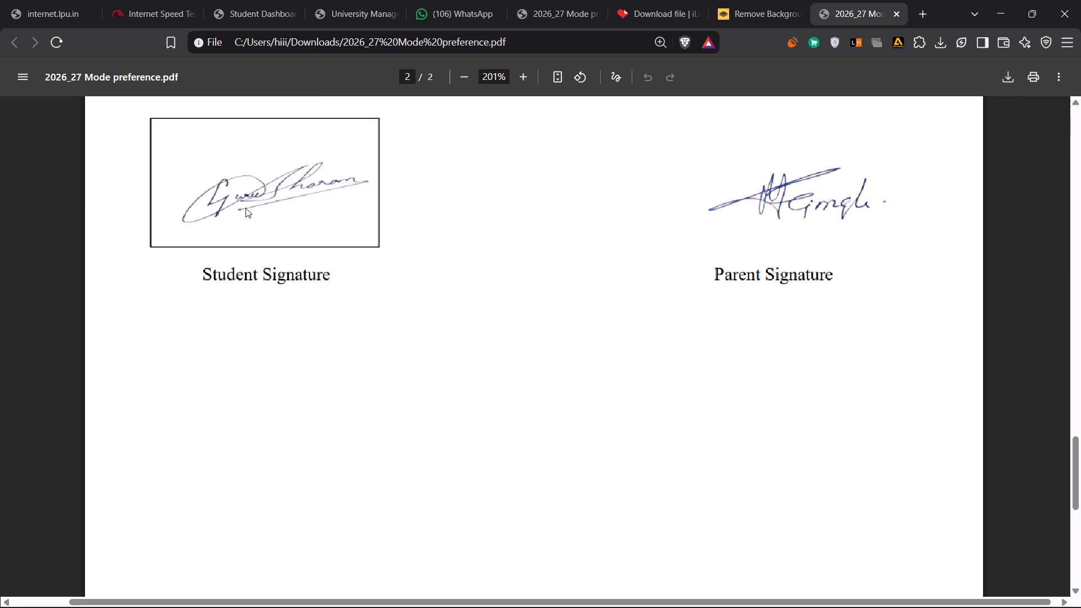
pyautogui.keyDown('ctrl'); pyautogui.scroll(-2, 245, 208); pyautogui.keyUp('ctrl')
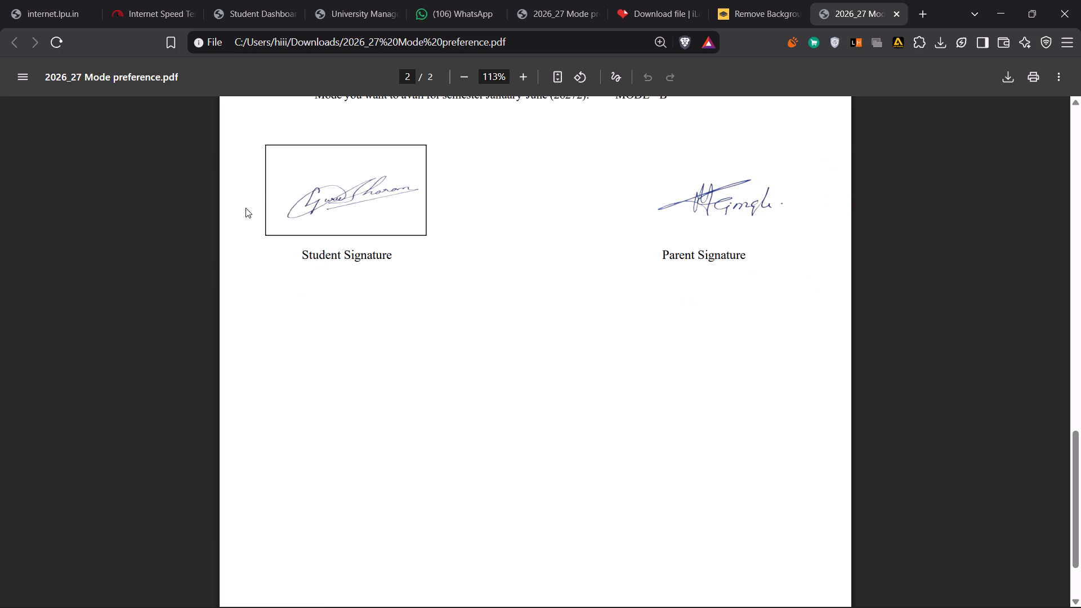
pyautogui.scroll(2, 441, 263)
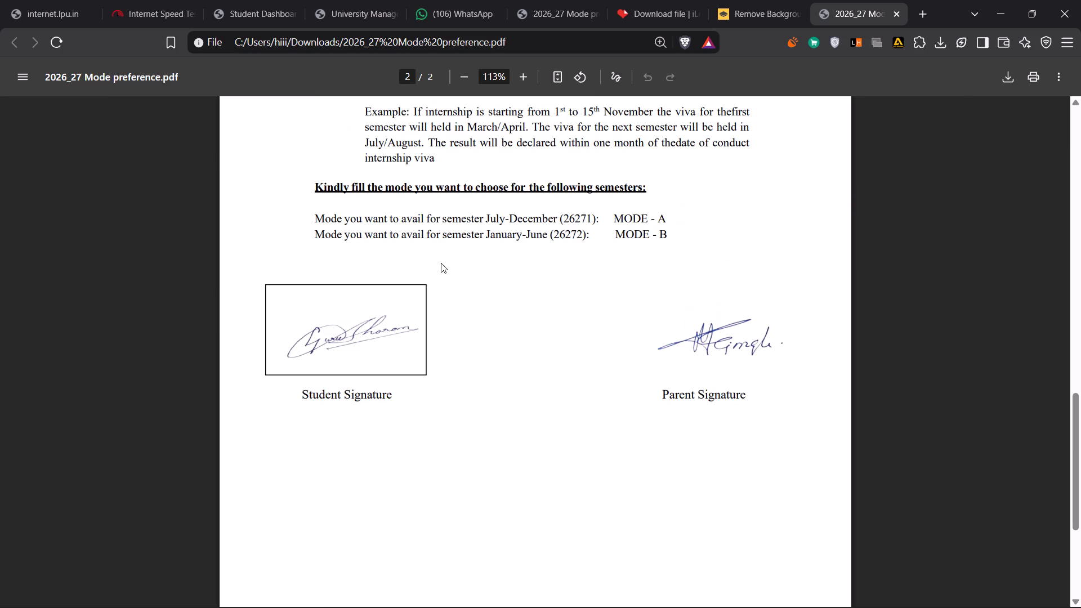